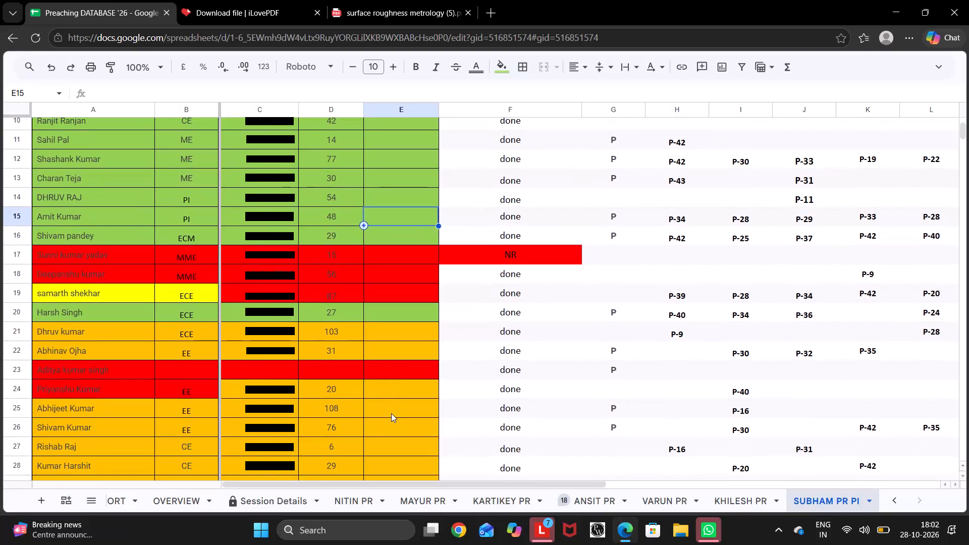
Review the SUBHAM PR PI sheet's student list, its Total row and the session columns S0 to S4.2.
scroll(318, 462, down, 1)
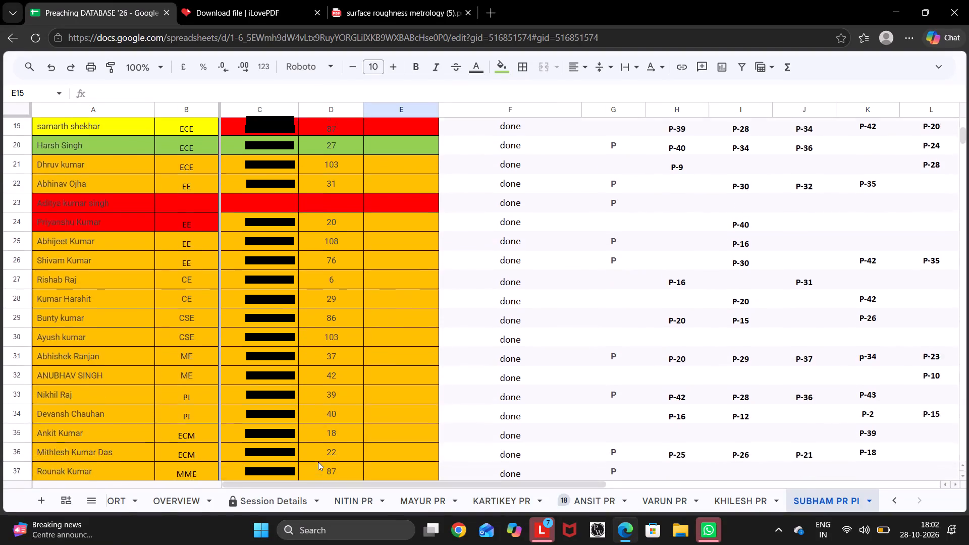
scroll(318, 462, down, 3)
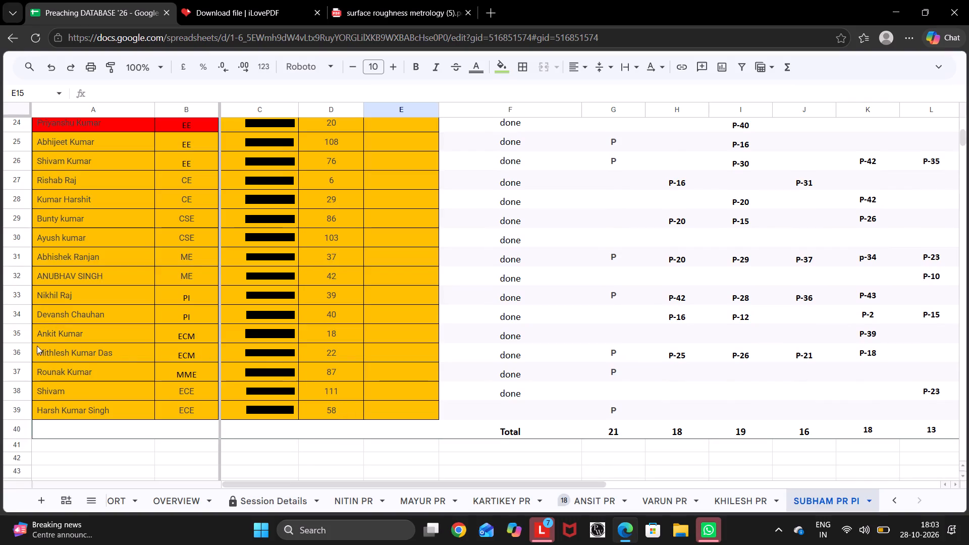
scroll(558, 370, right, 1)
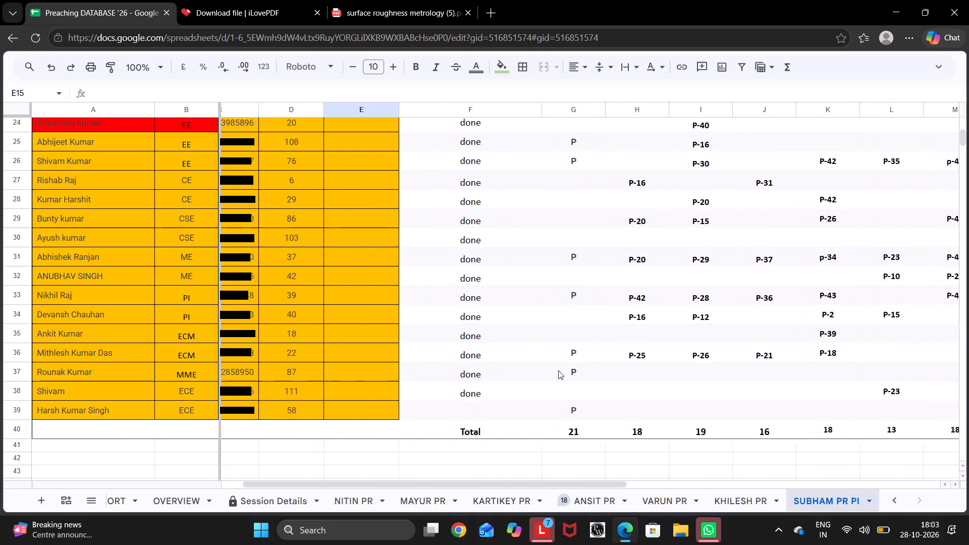
scroll(558, 370, right, 2)
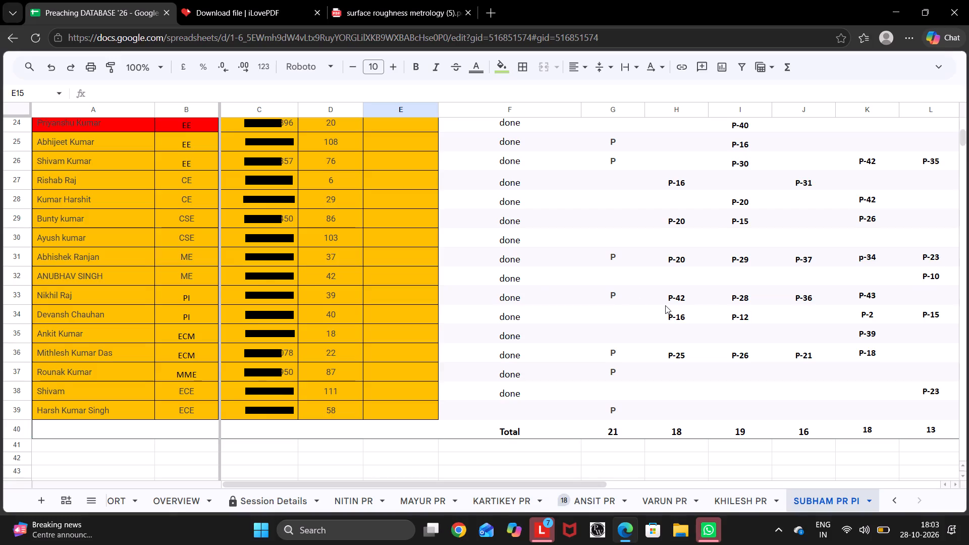
scroll(536, 286, up, 6)
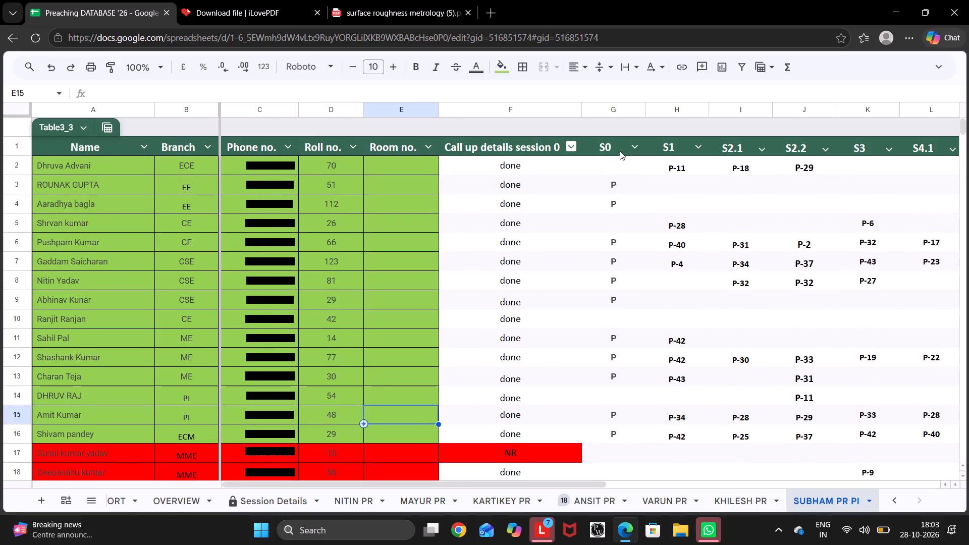
scroll(719, 165, left, 1)
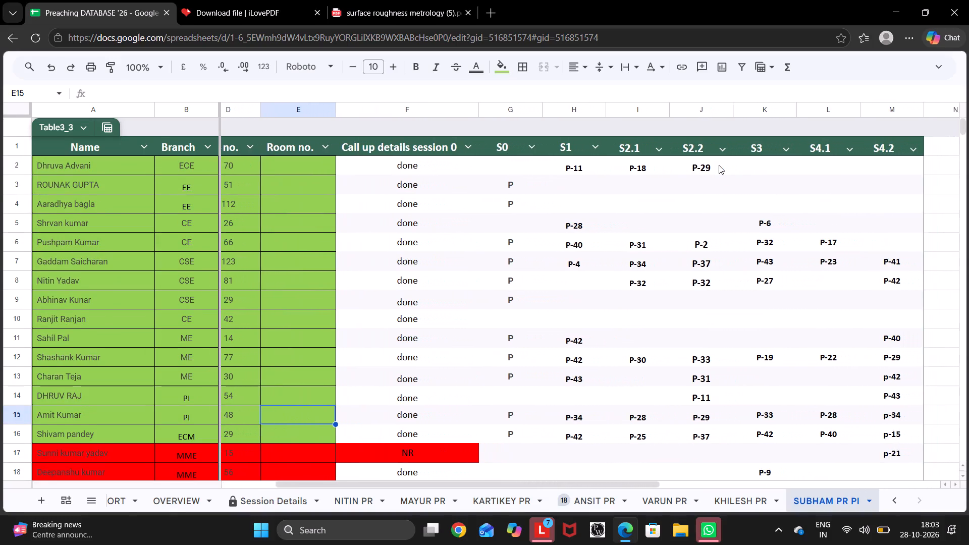
scroll(719, 165, left, 1)
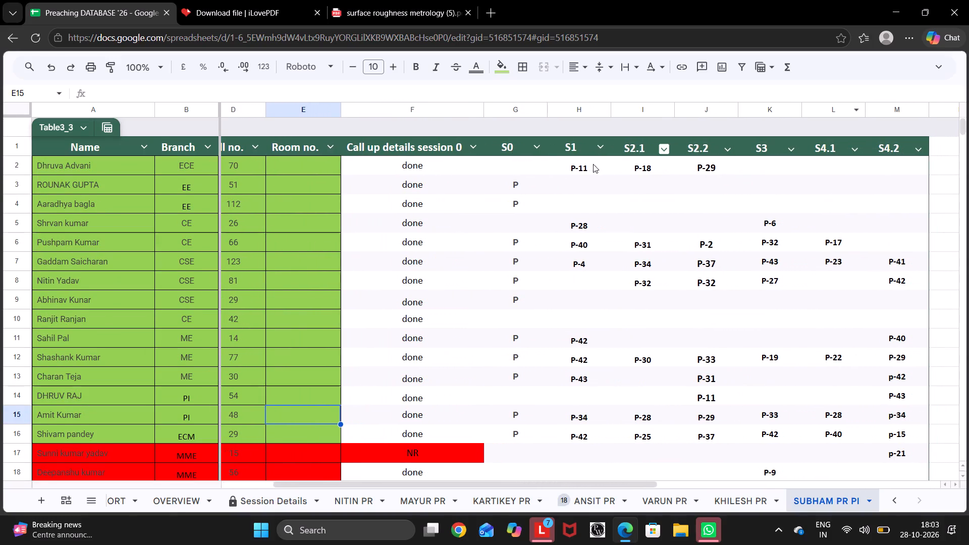
scroll(662, 222, right, 4)
Examine the session attendance entries for the students in the lower rows, down to the Total row.
scroll(662, 222, down, 3)
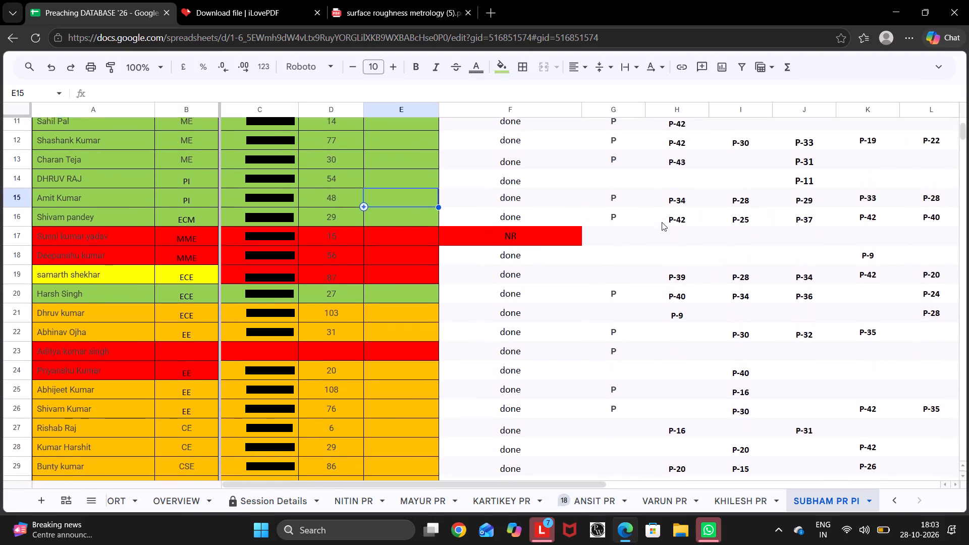
scroll(662, 222, down, 4)
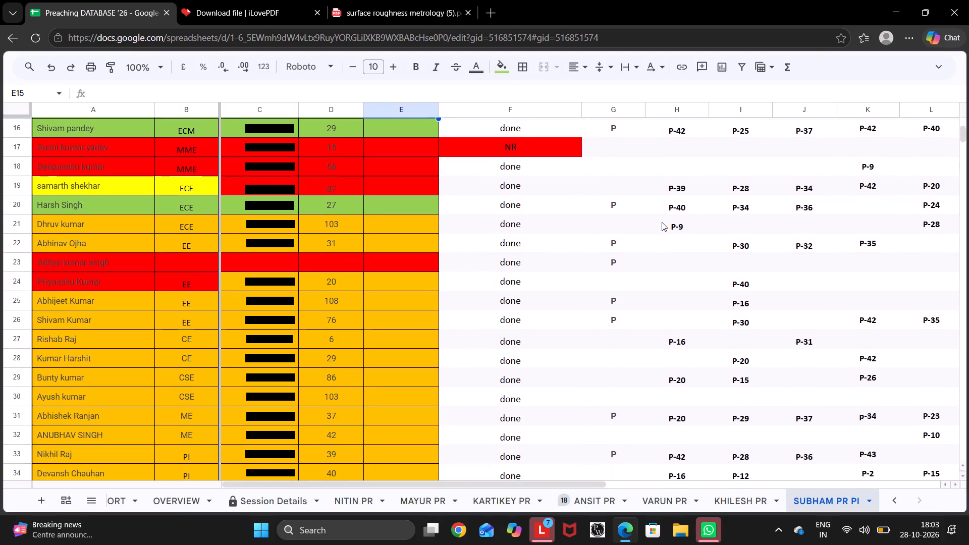
scroll(662, 222, down, 2)
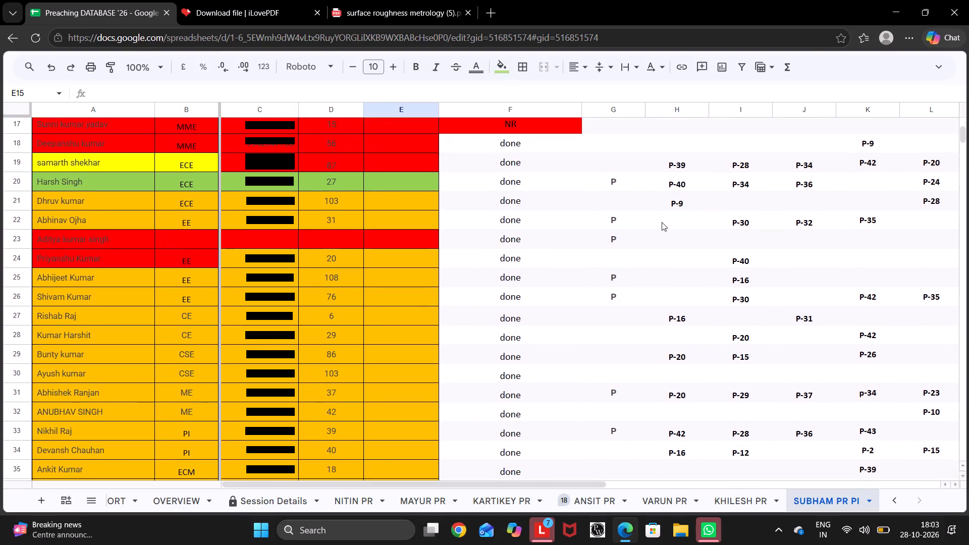
scroll(662, 222, down, 1)
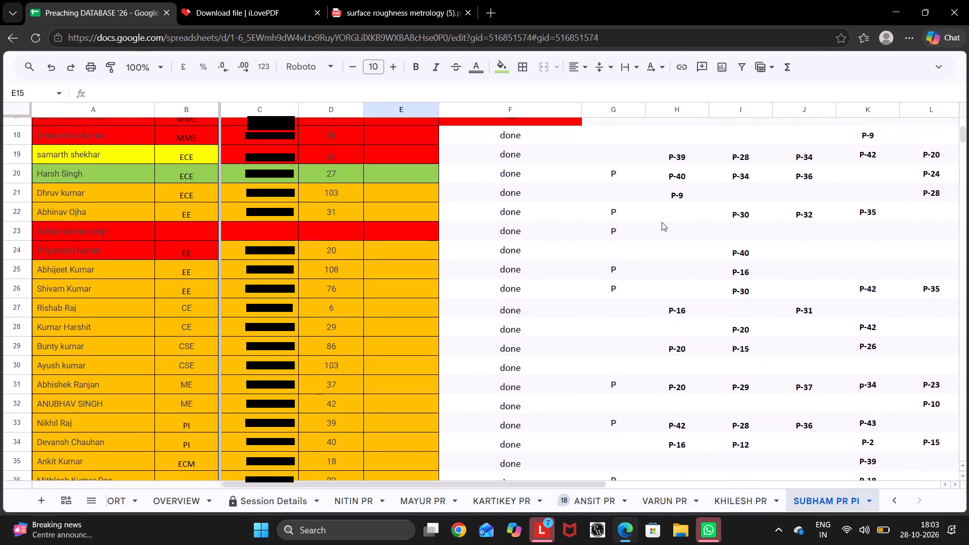
scroll(662, 222, down, 2)
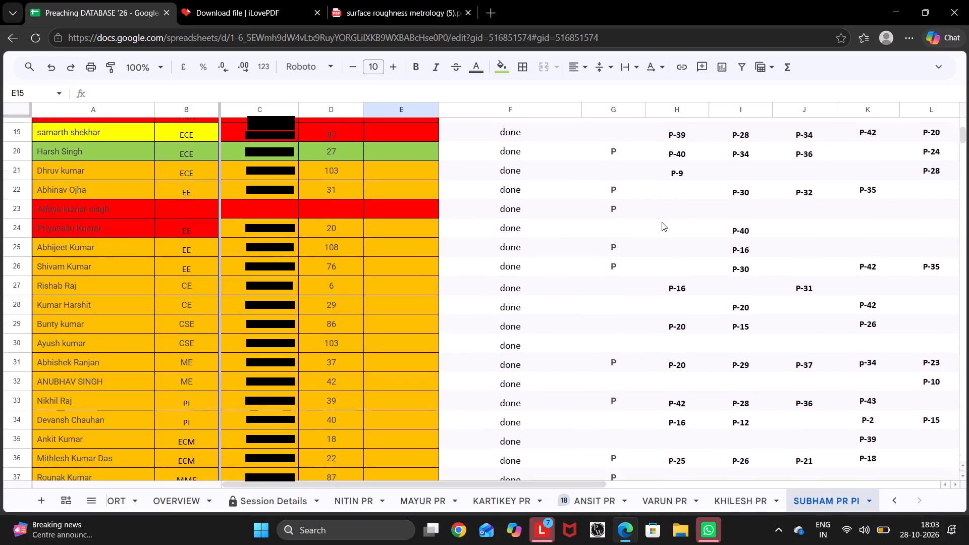
scroll(662, 222, down, 1)
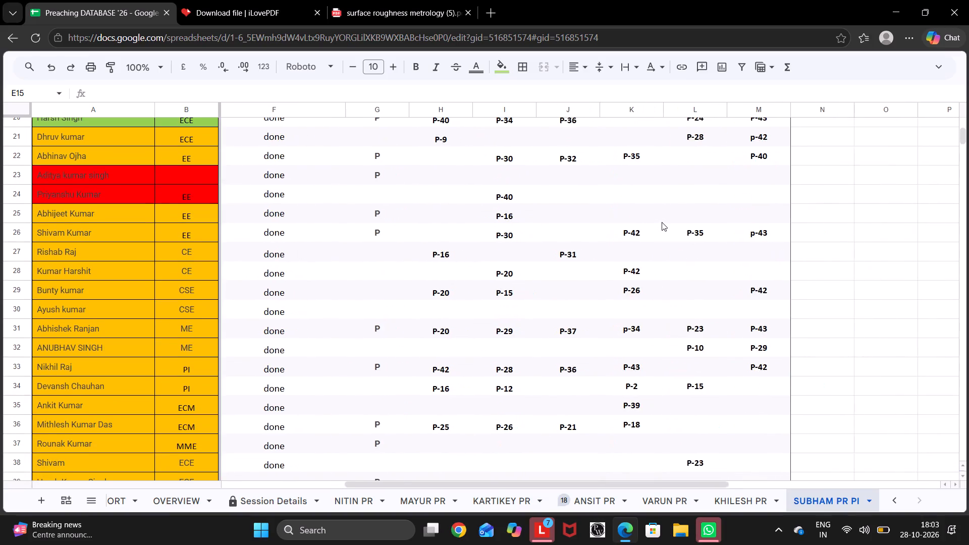
scroll(662, 222, down, 1)
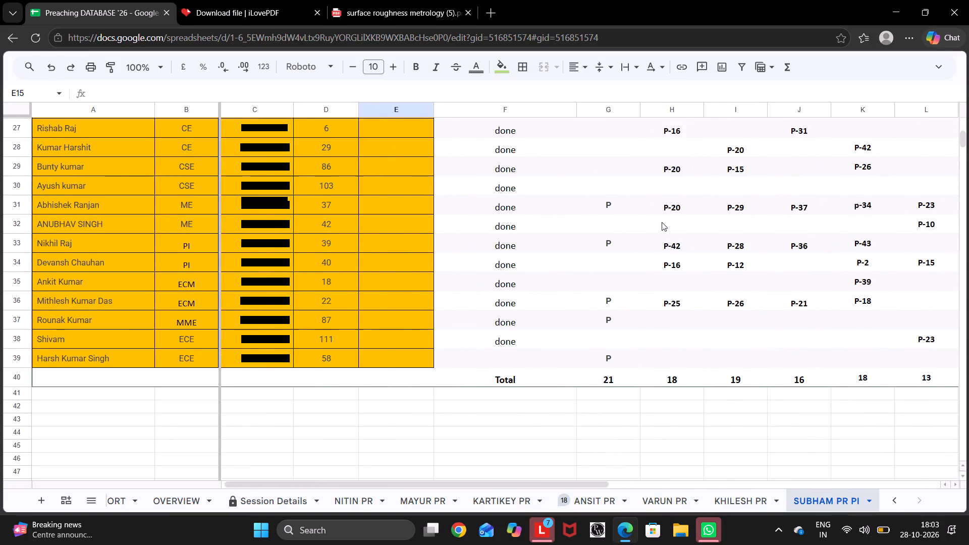
scroll(662, 222, down, 1)
scroll(223, 268, right, 1)
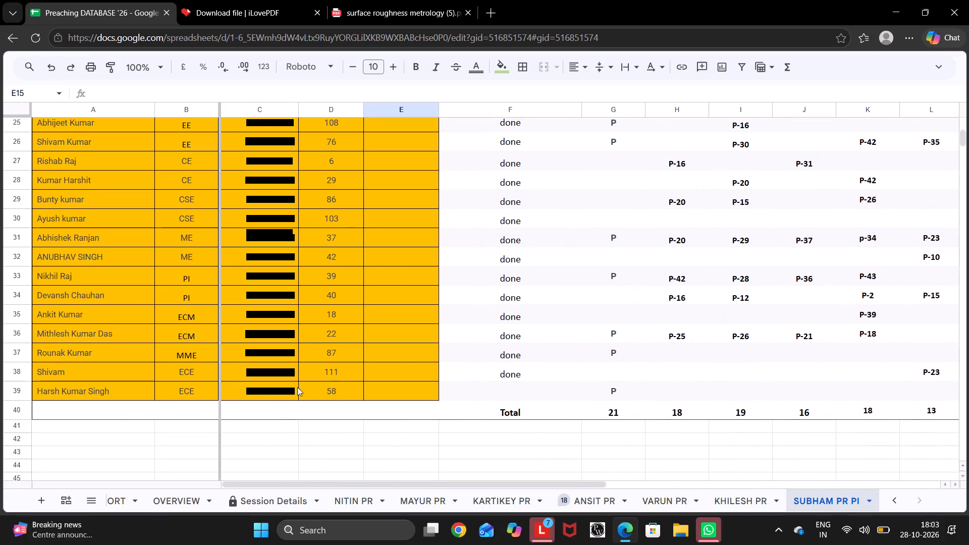
scroll(312, 332, up, 1)
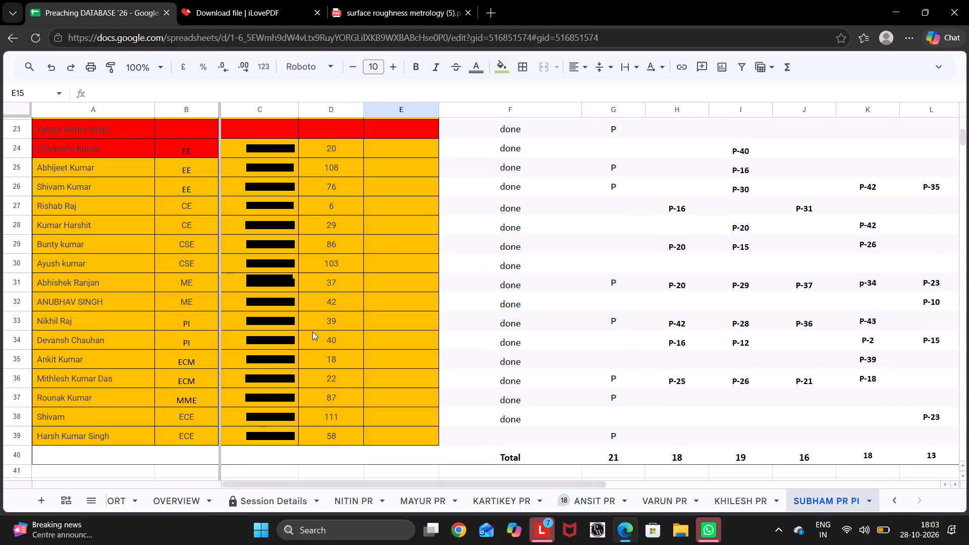
scroll(312, 332, right, 1)
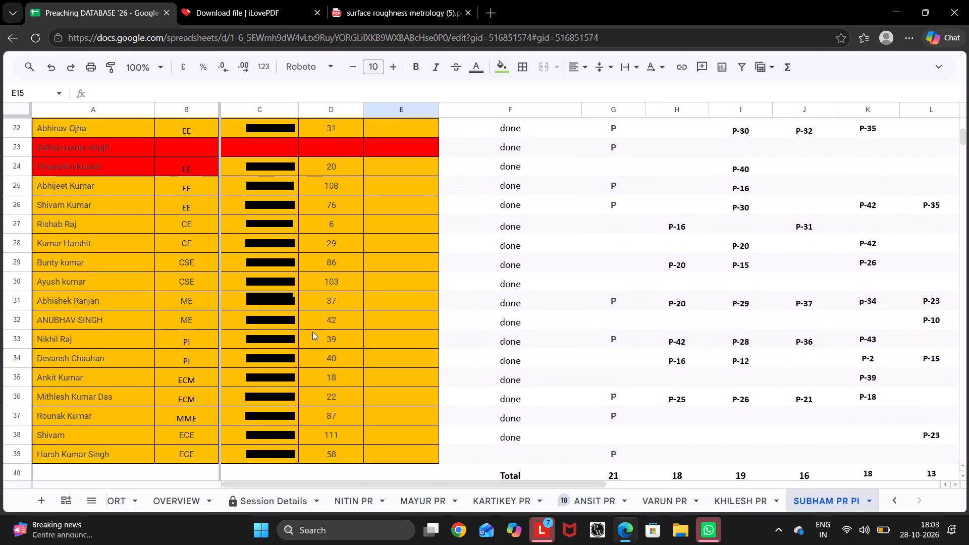
scroll(312, 332, right, 1)
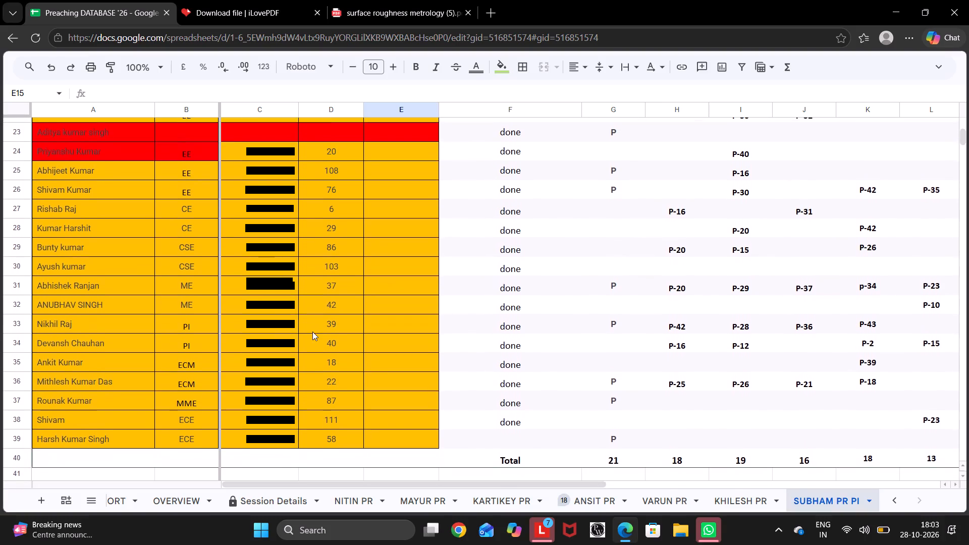
scroll(312, 332, right, 1)
scroll(312, 332, up, 1)
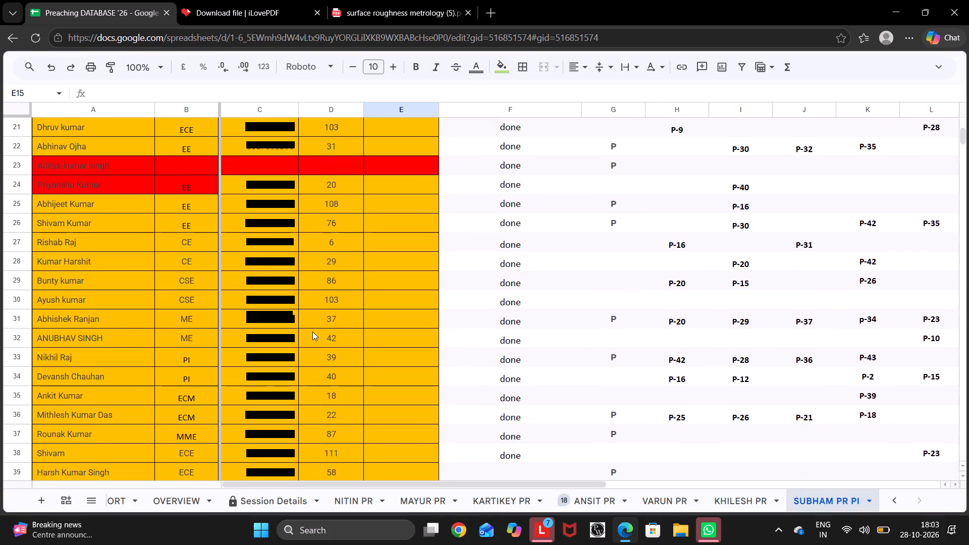
scroll(312, 332, up, 2)
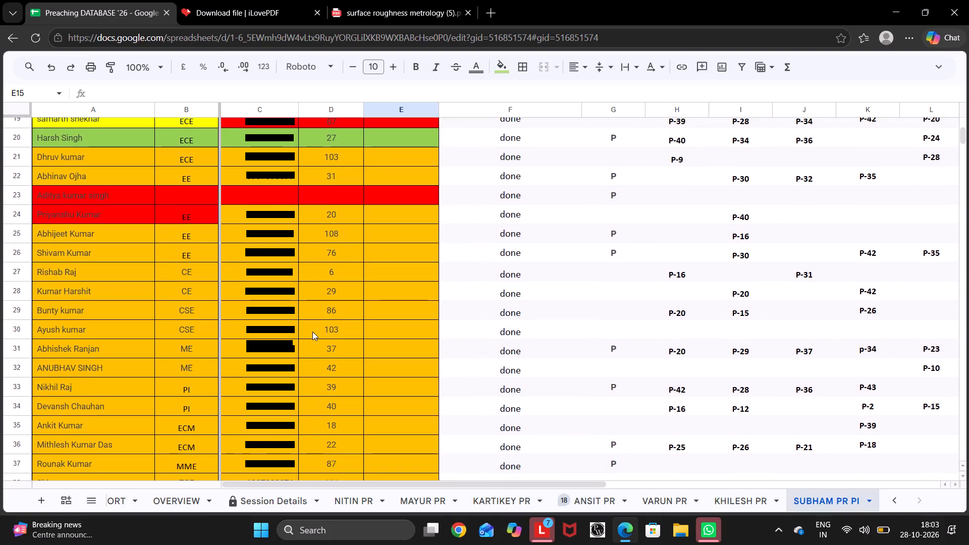
scroll(312, 332, up, 2)
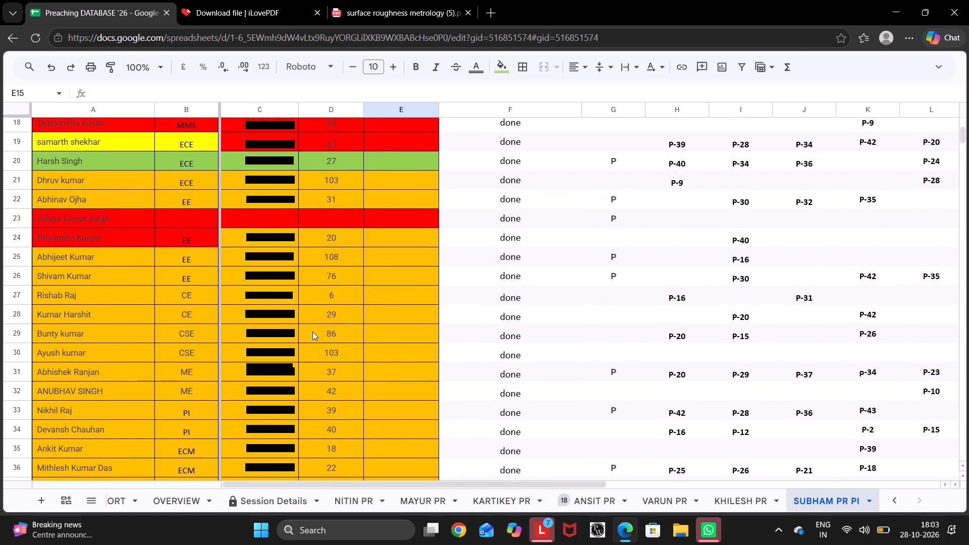
scroll(312, 332, up, 2)
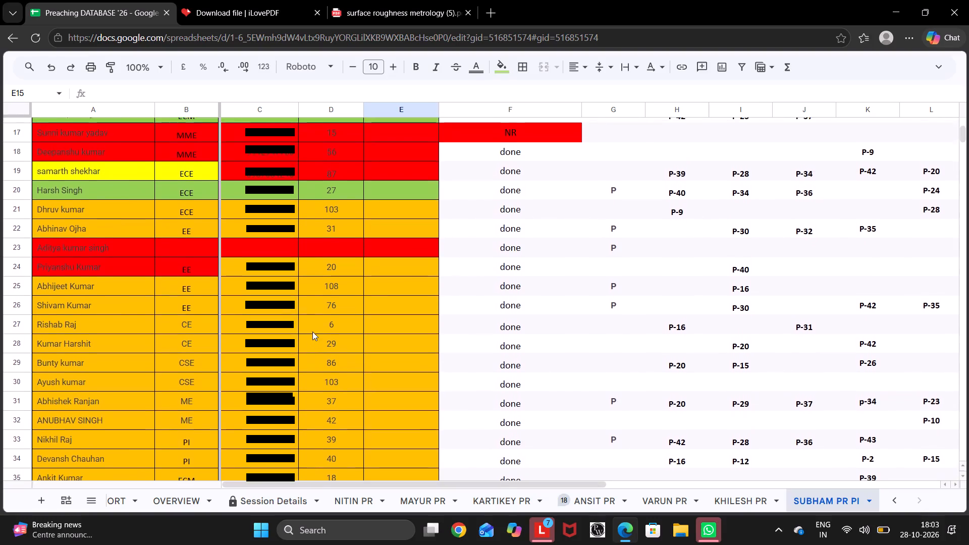
scroll(312, 332, up, 2)
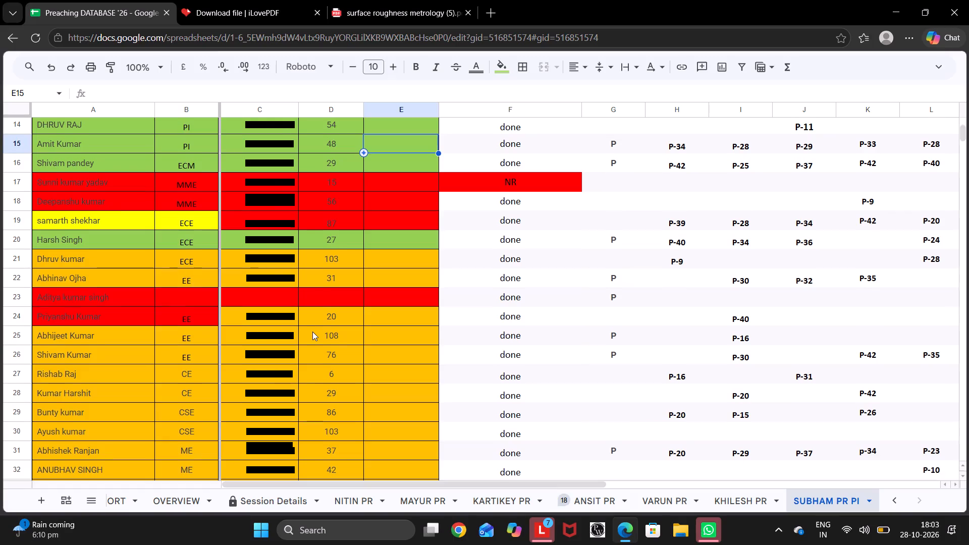
Recheck the Total row and the attendance entries up to the table's header row, including column S4.2.
scroll(312, 332, right, 1)
scroll(312, 332, down, 1)
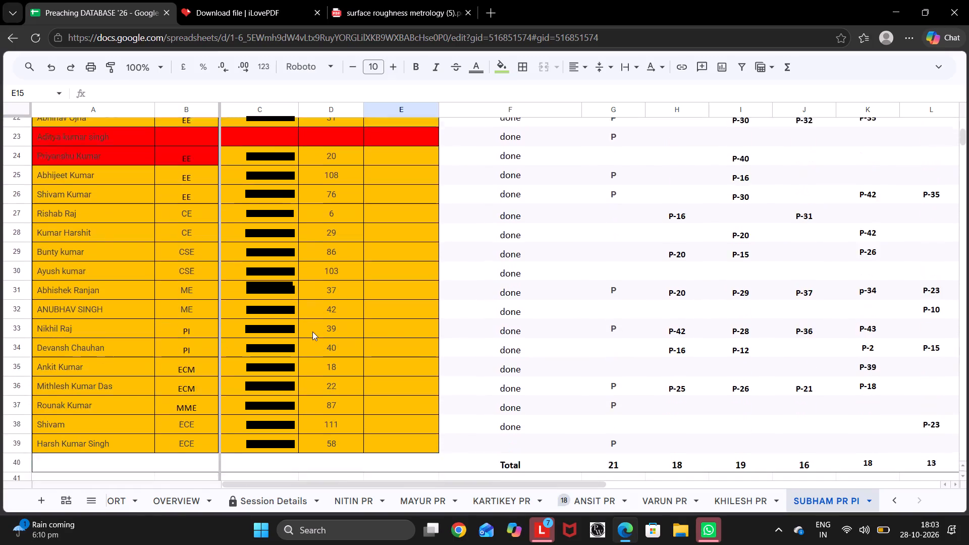
scroll(312, 332, down, 2)
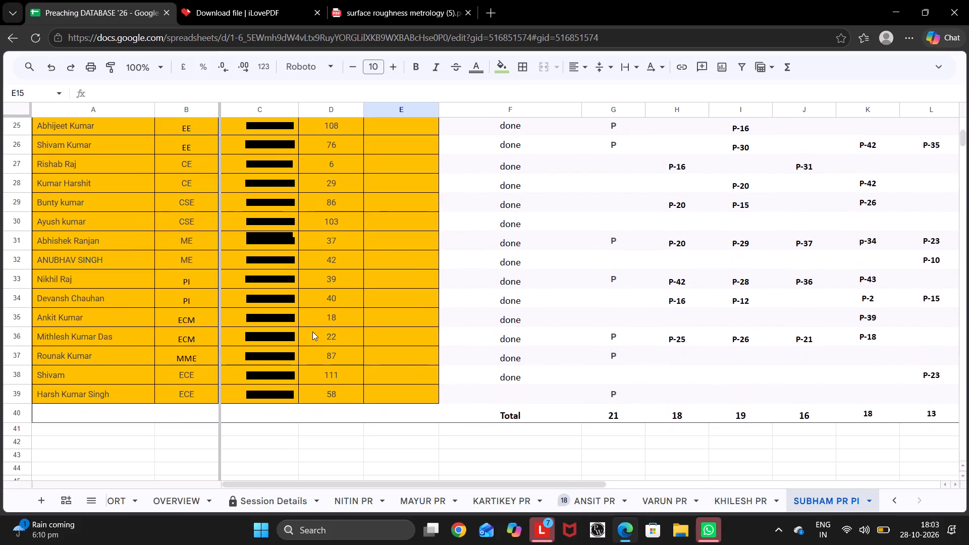
scroll(312, 332, right, 2)
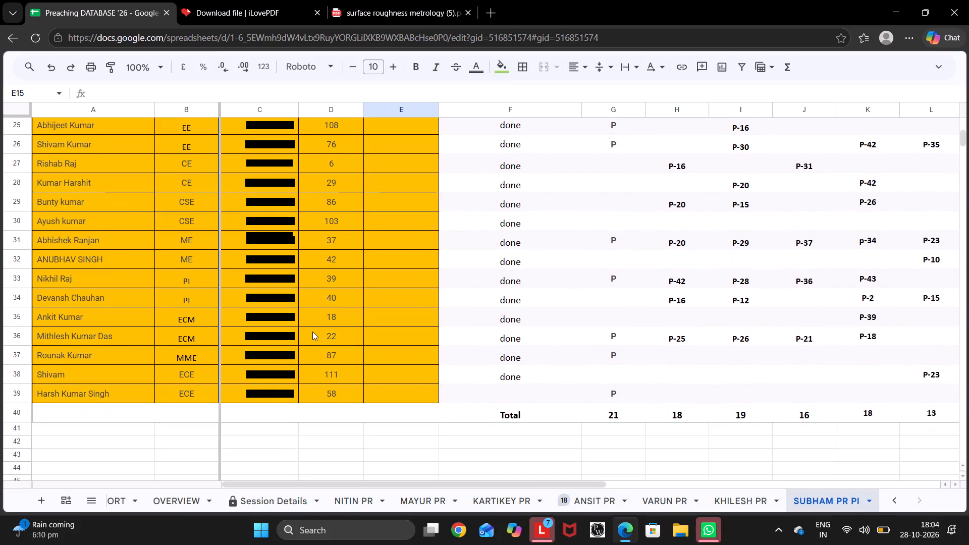
scroll(312, 332, right, 1)
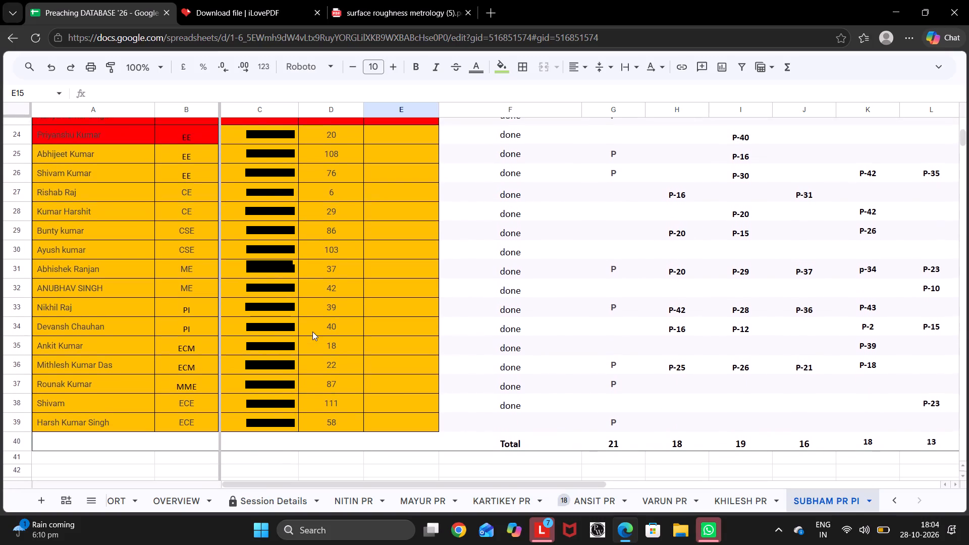
scroll(312, 332, right, 2)
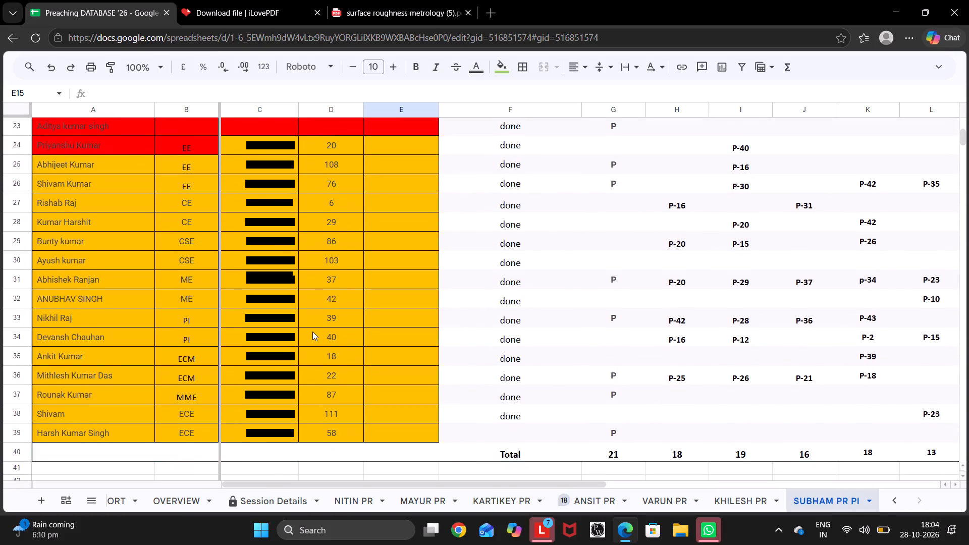
scroll(312, 332, up, 1)
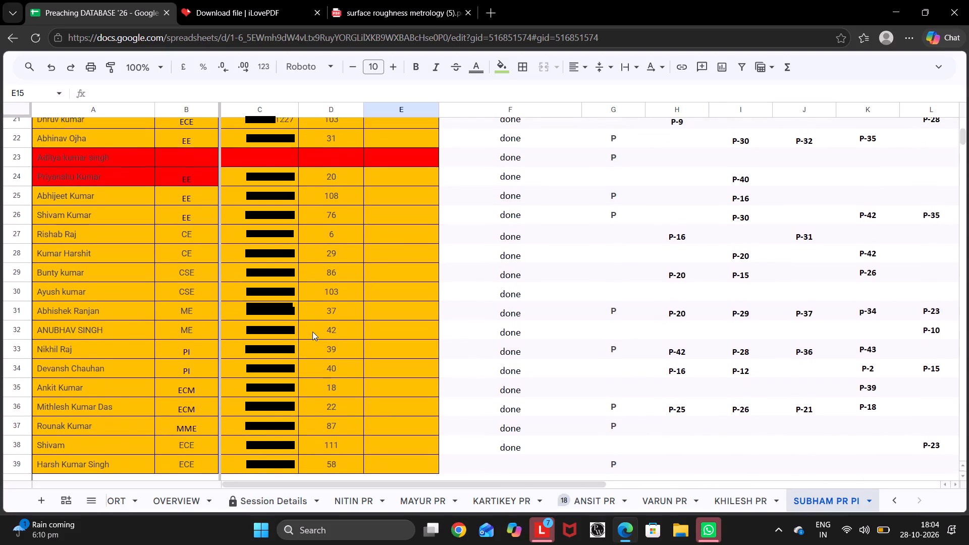
scroll(312, 332, up, 2)
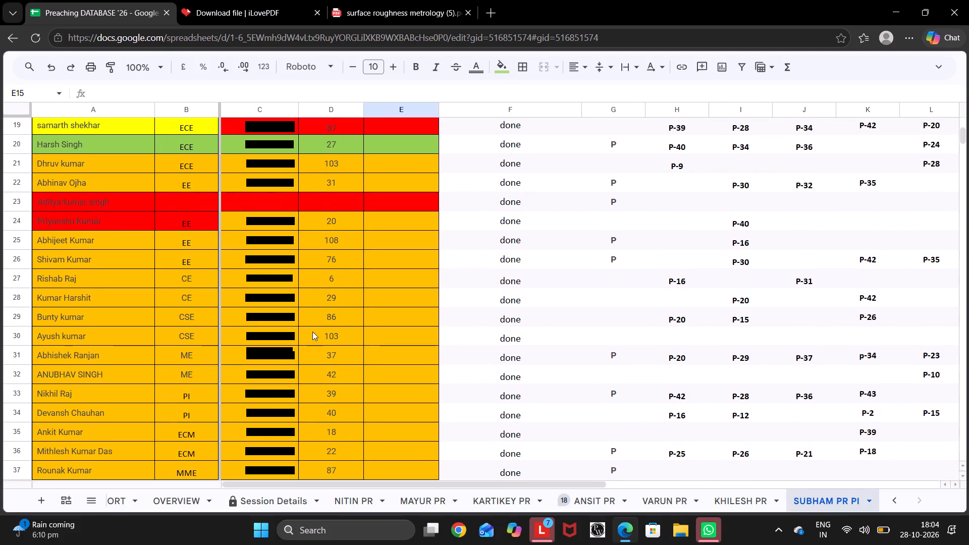
scroll(312, 332, left, 3)
scroll(312, 332, right, 2)
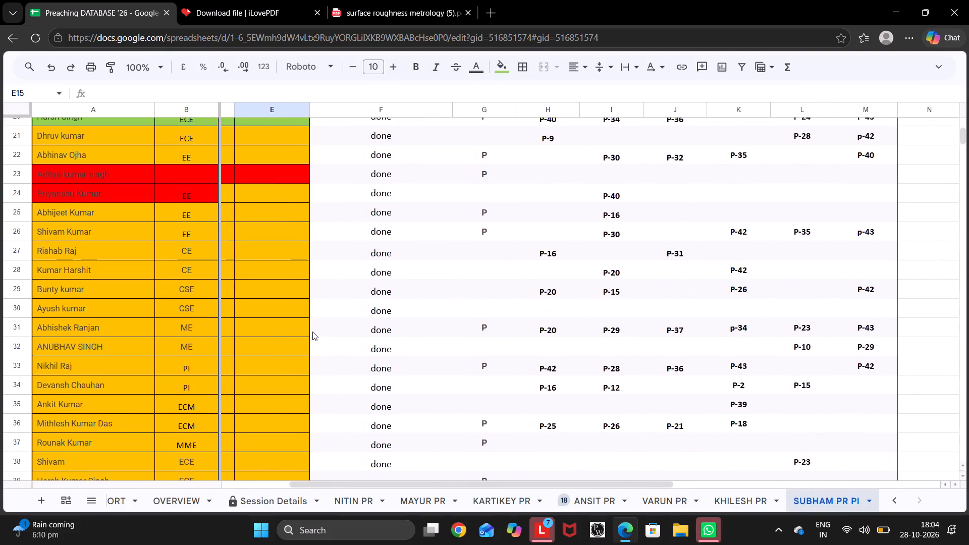
scroll(312, 332, right, 1)
scroll(312, 332, up, 2)
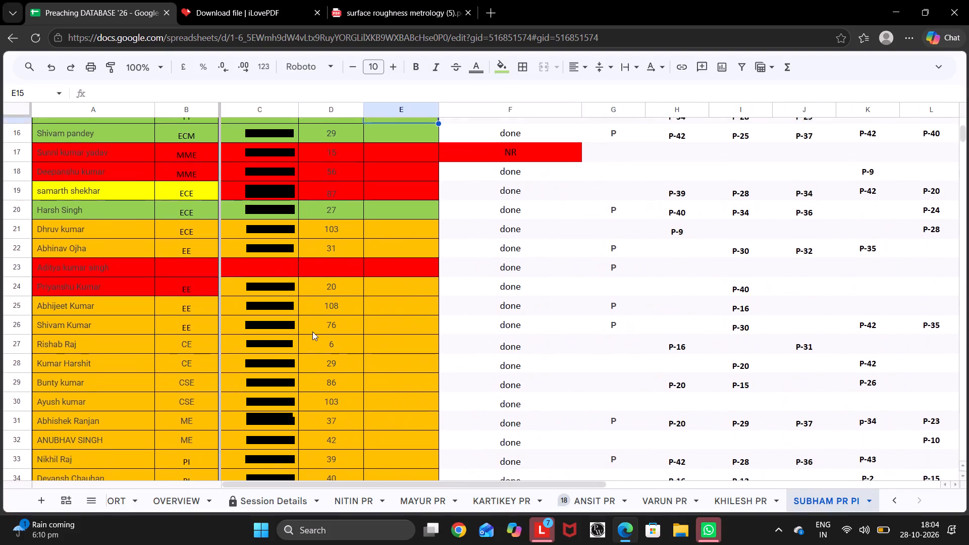
scroll(312, 332, up, 5)
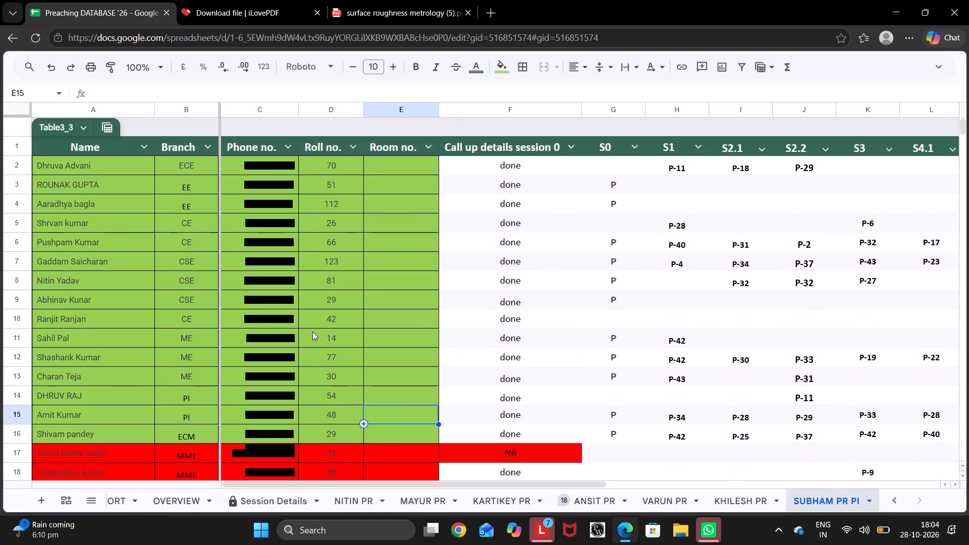
scroll(312, 332, up, 1)
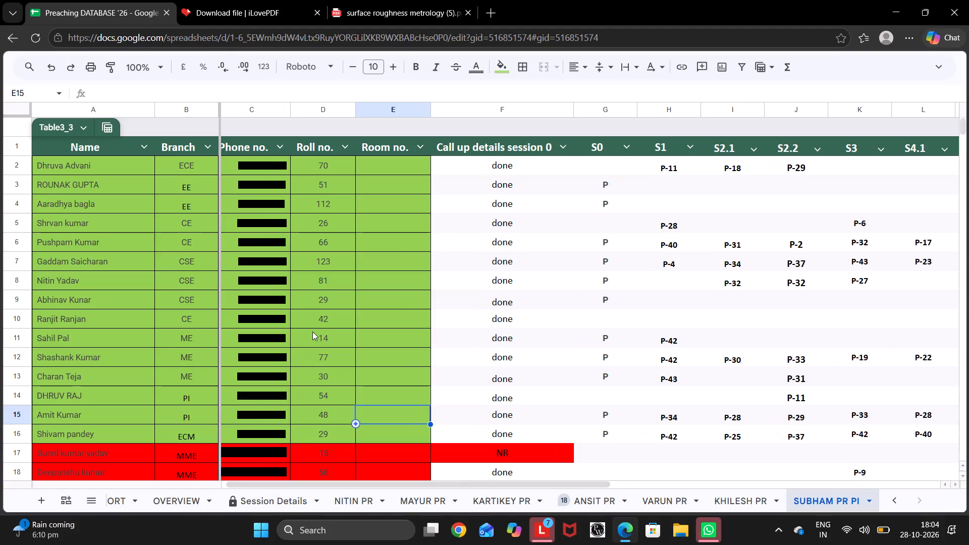
Examine the student rows from the table header to the Total row again, covering names, branches, call-up details and session attendance.
double_click(457, 251)
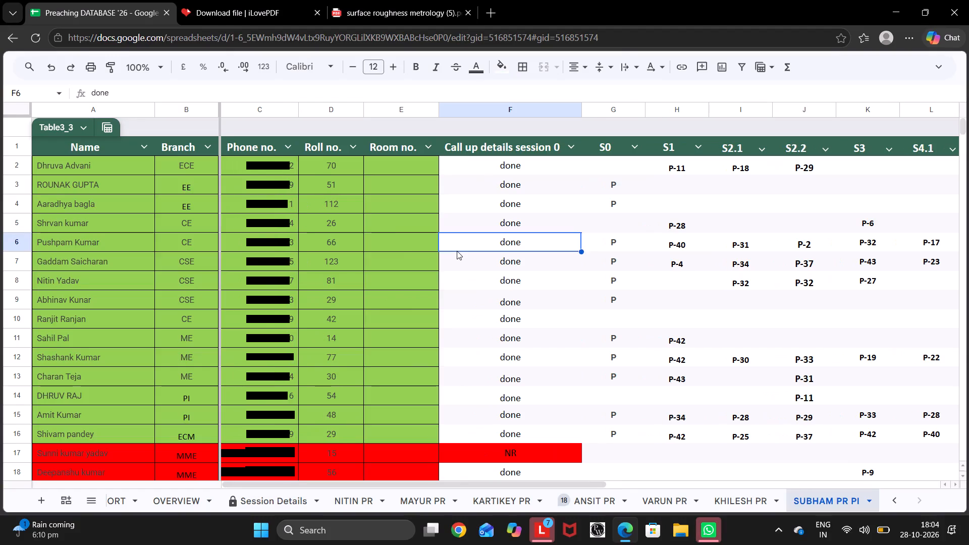
click(379, 237)
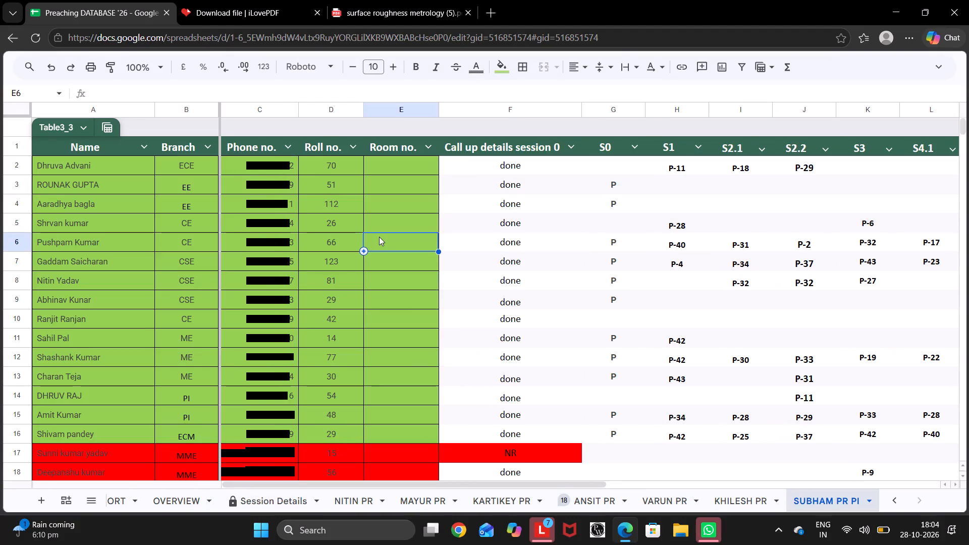
scroll(379, 237, down, 1)
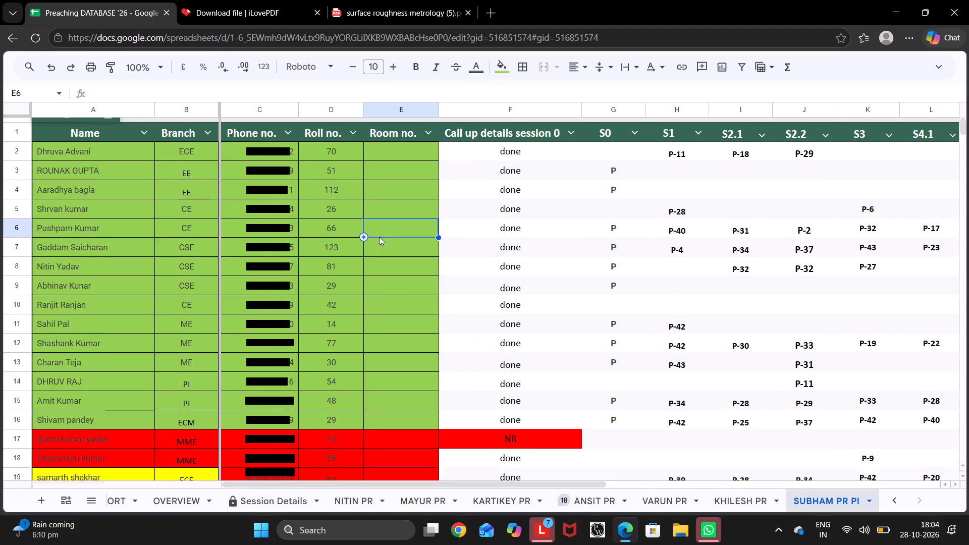
scroll(379, 237, down, 2)
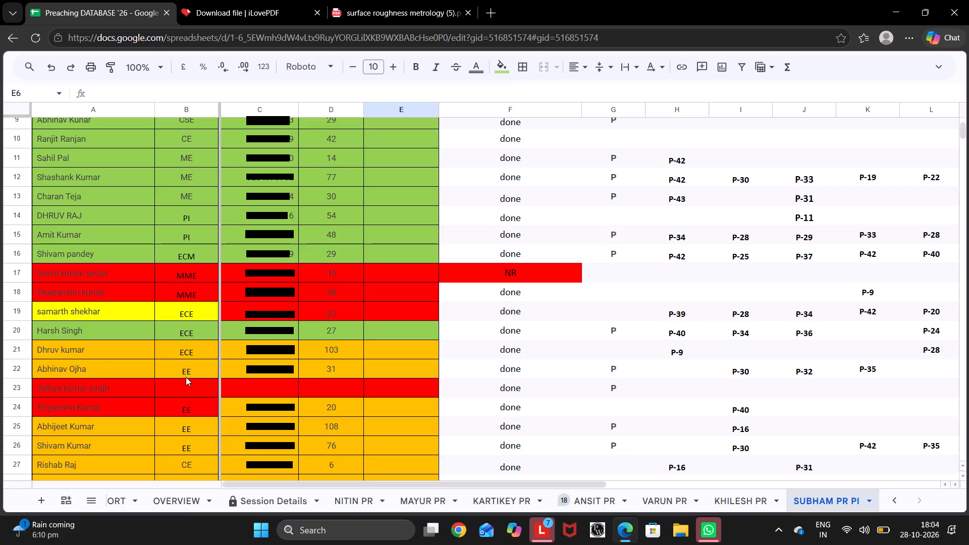
click(194, 412)
scroll(194, 412, down, 1)
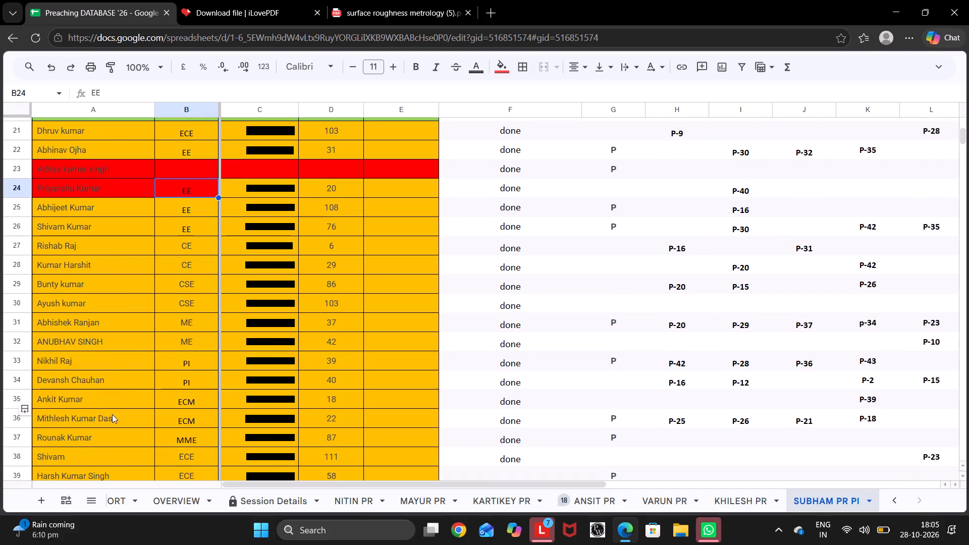
scroll(112, 414, down, 1)
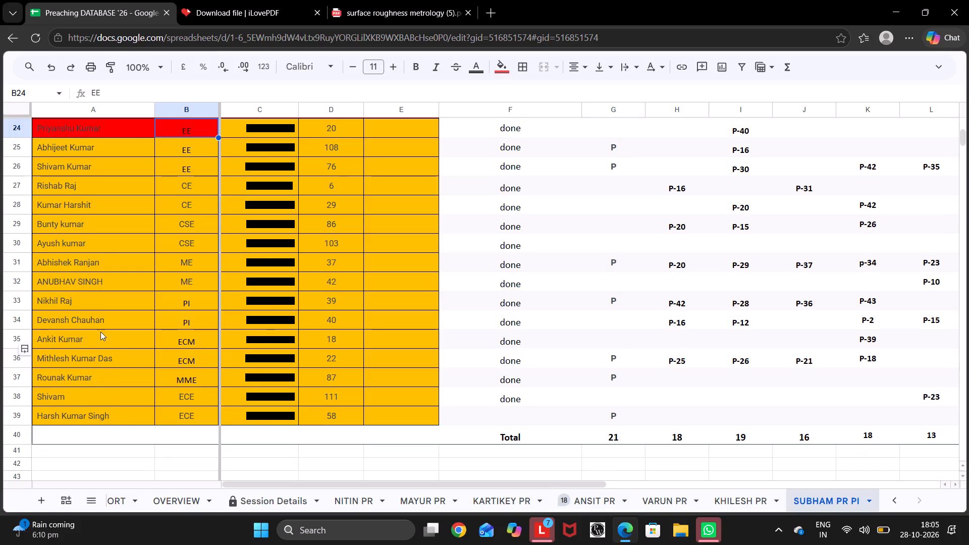
scroll(114, 356, up, 4)
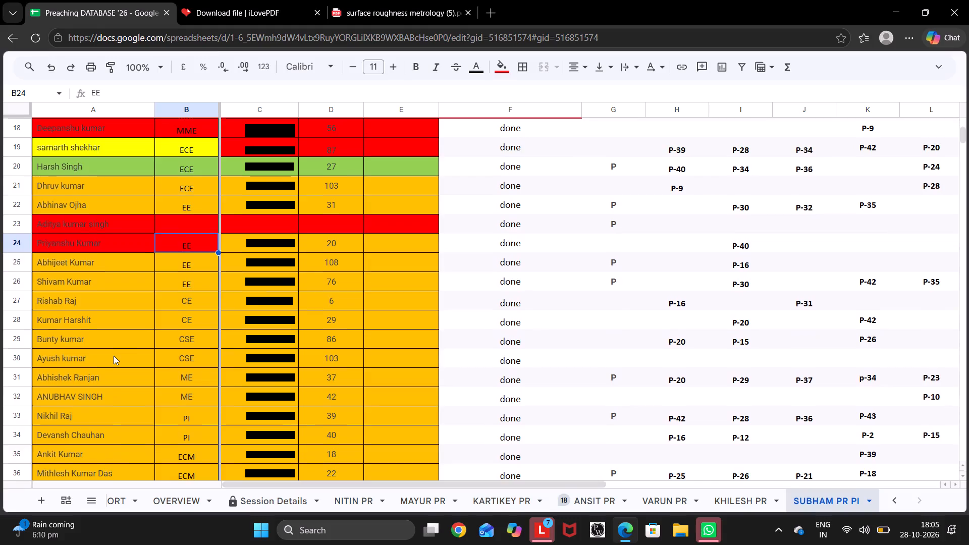
scroll(114, 356, up, 5)
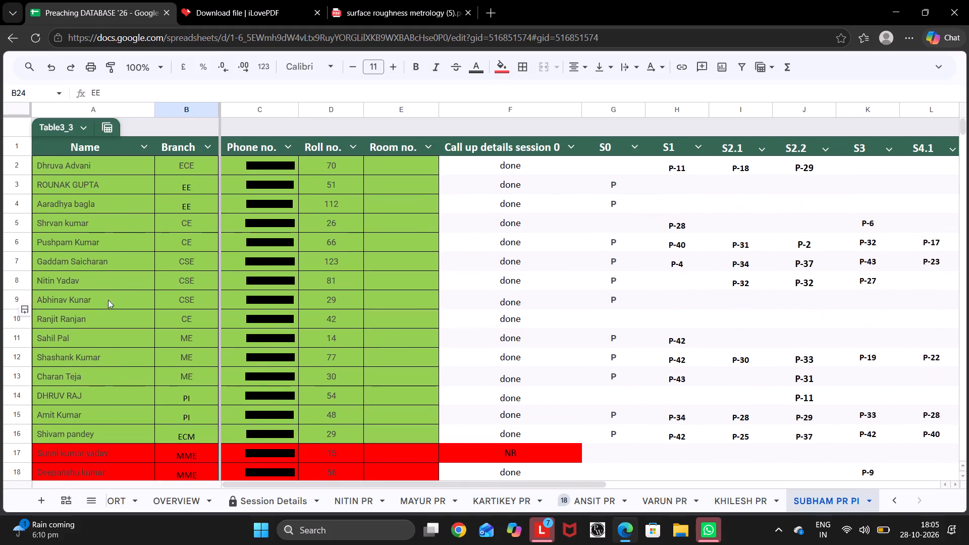
scroll(115, 418, down, 2)
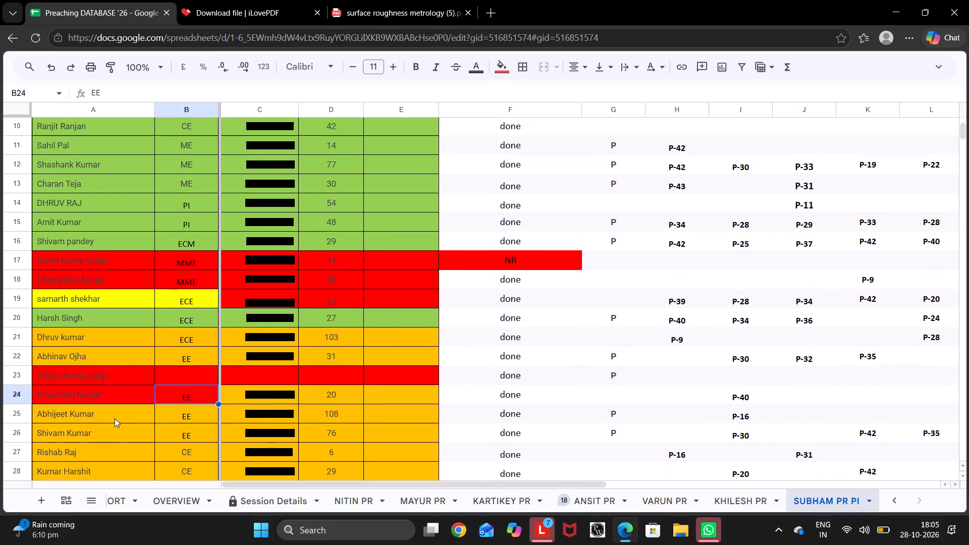
scroll(115, 418, down, 2)
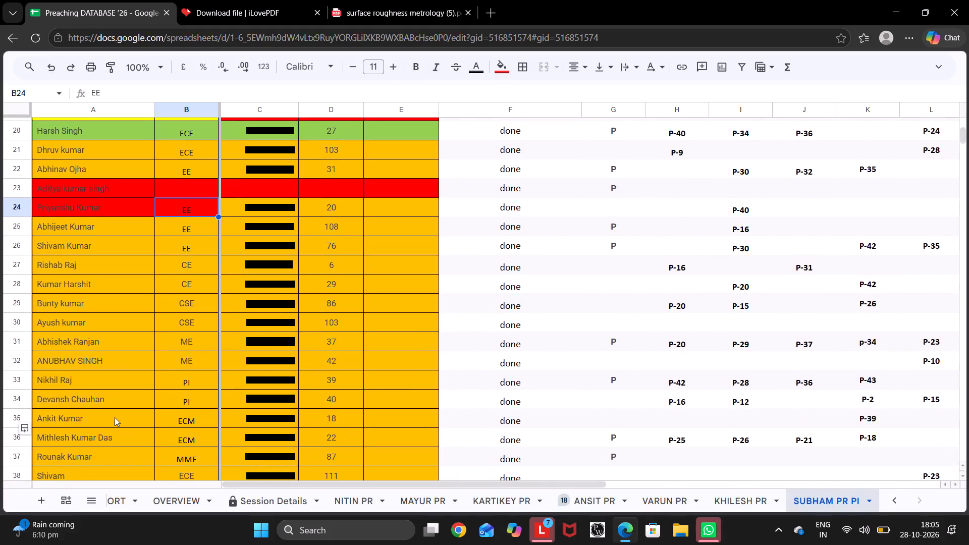
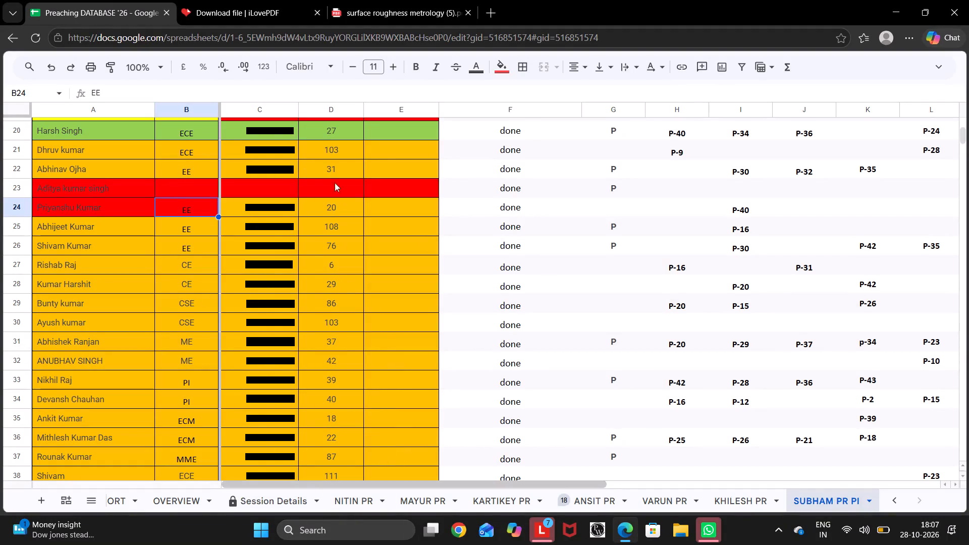
Fill the phone, roll and room number cells of row 19 (C19 to E19) with yellow.
scroll(399, 174, up, 2)
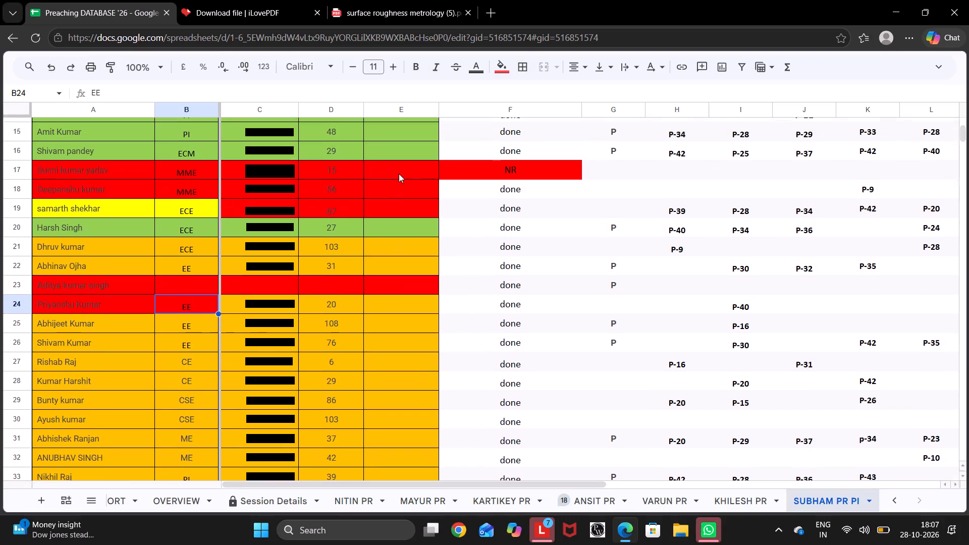
scroll(399, 174, up, 1)
click(381, 216)
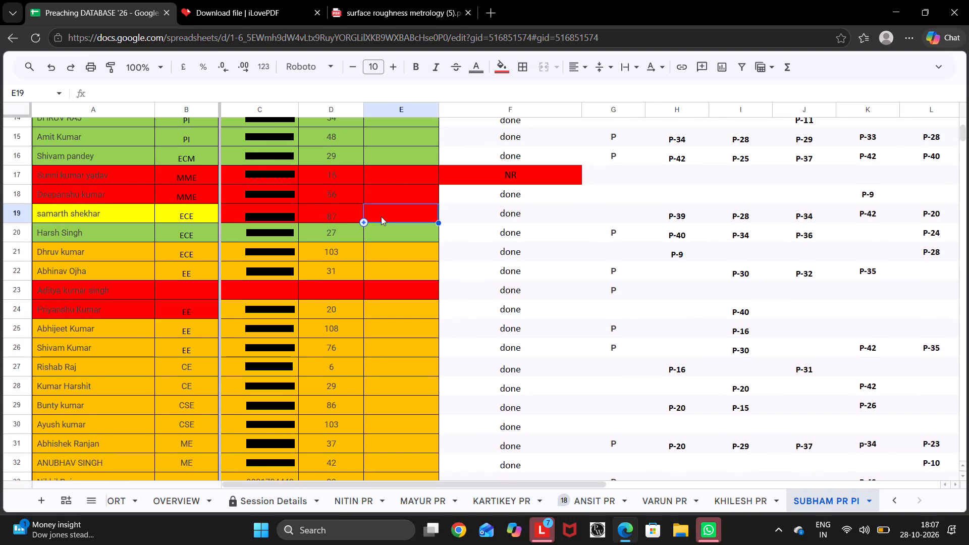
click(506, 65)
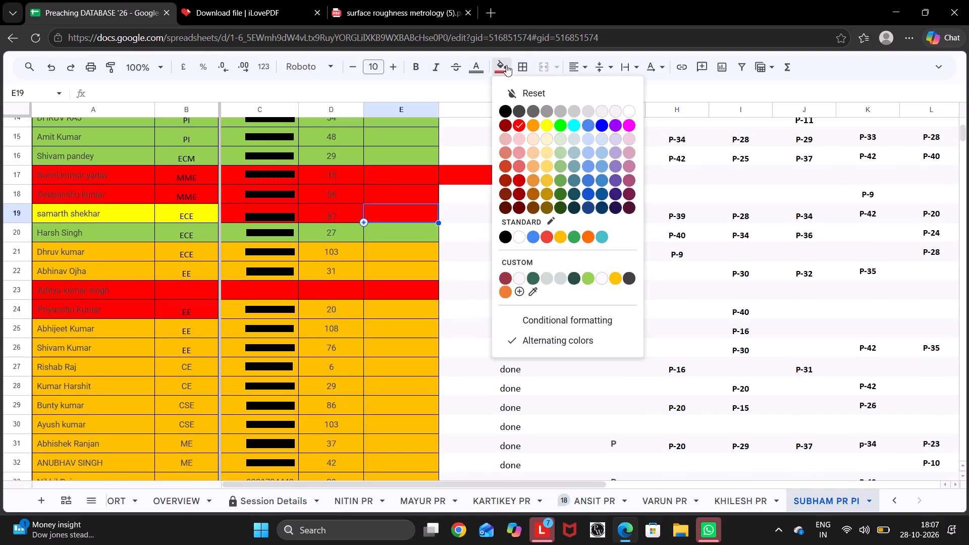
click(544, 124)
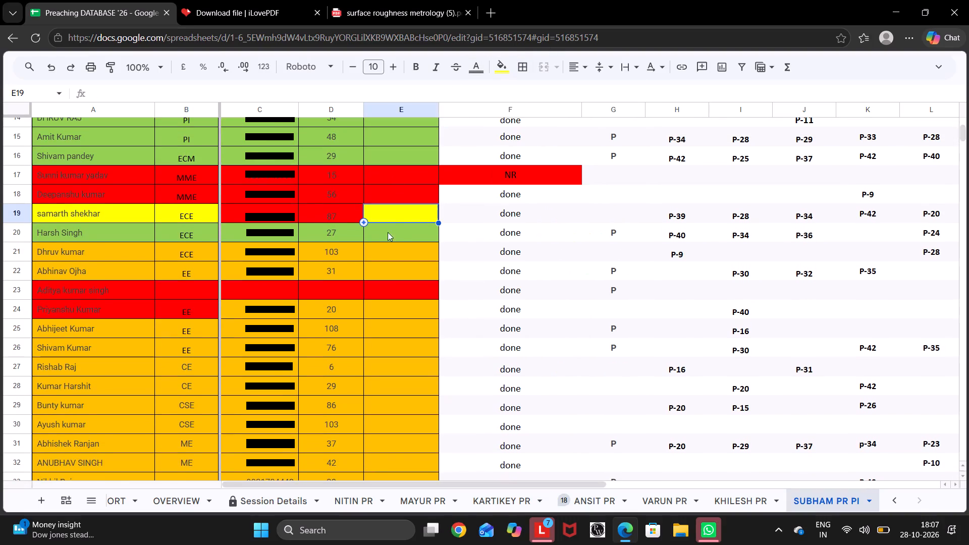
click(326, 209)
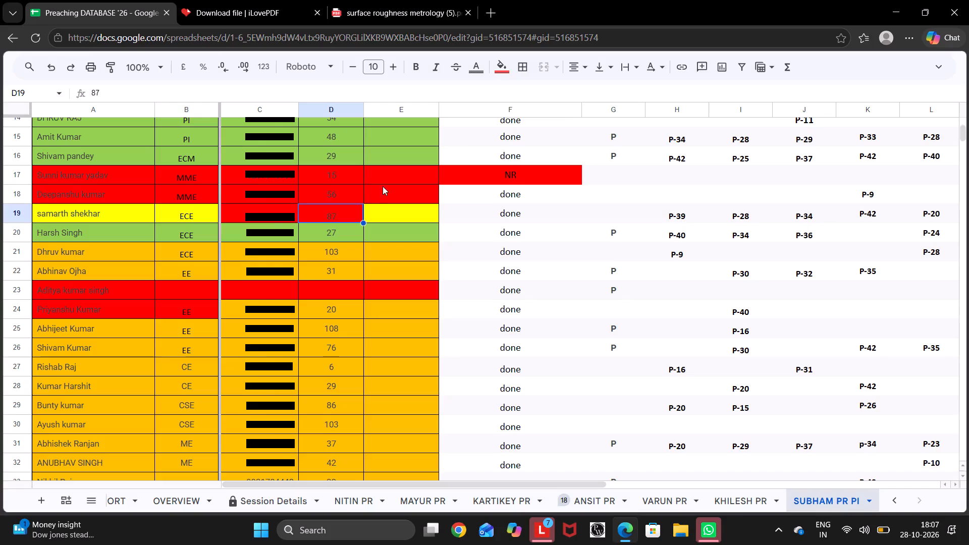
click(502, 70)
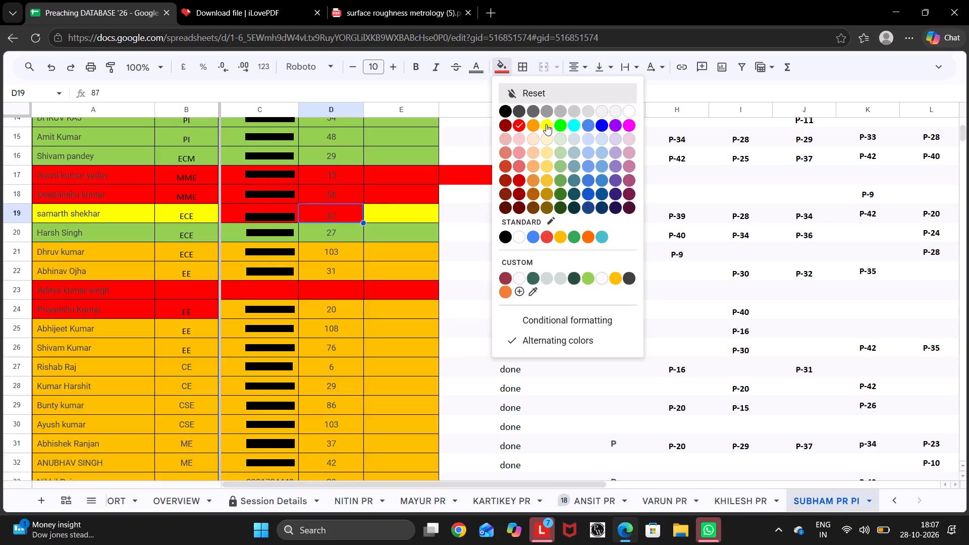
click(550, 124)
click(233, 211)
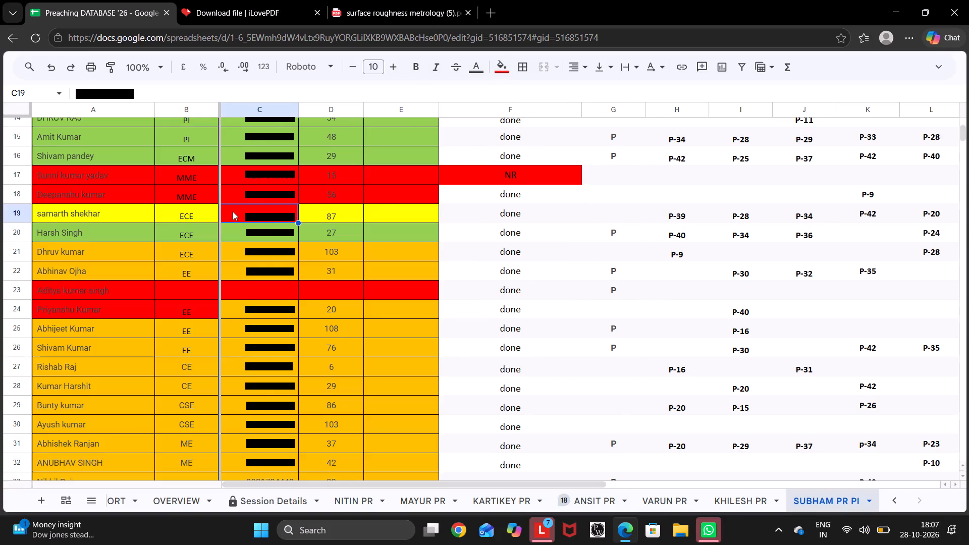
click(506, 62)
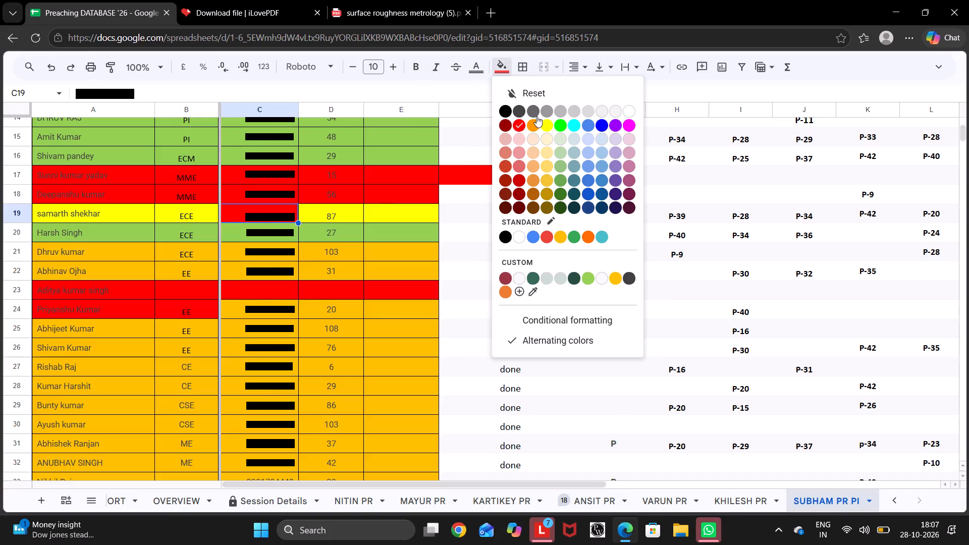
click(547, 125)
Enter D-2069 as the room number in row 19, cell E19.
click(401, 209)
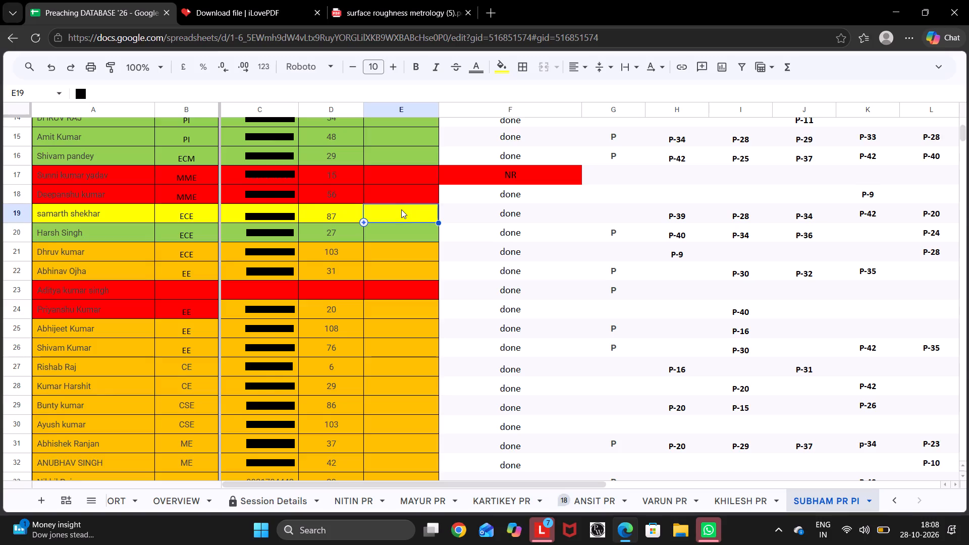
key(d)
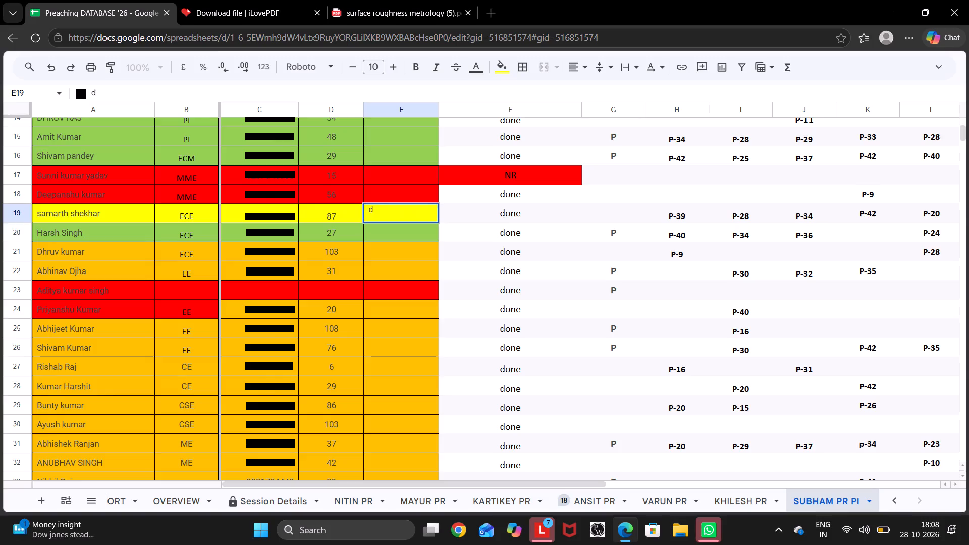
key(BackSpace)
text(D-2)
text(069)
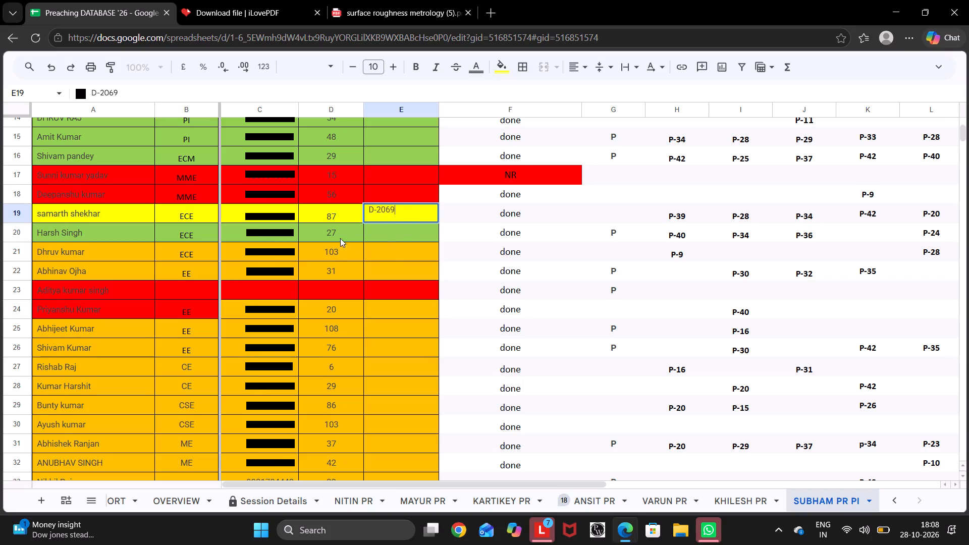
scroll(380, 143, up, 1)
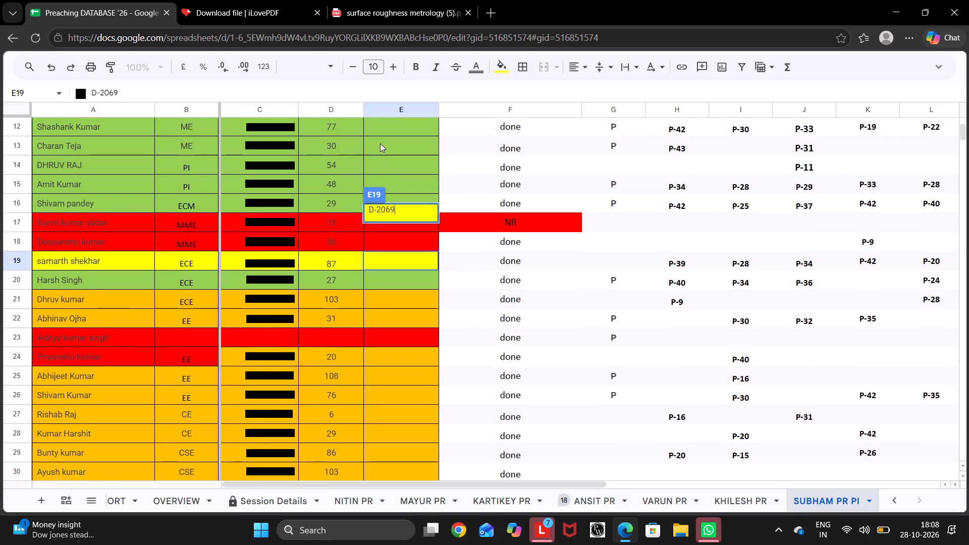
scroll(380, 143, up, 1)
click(383, 165)
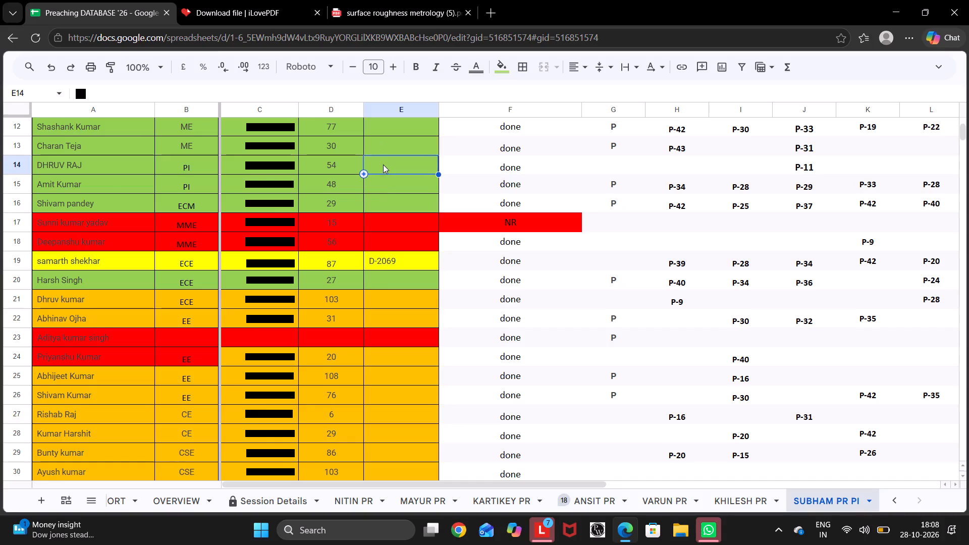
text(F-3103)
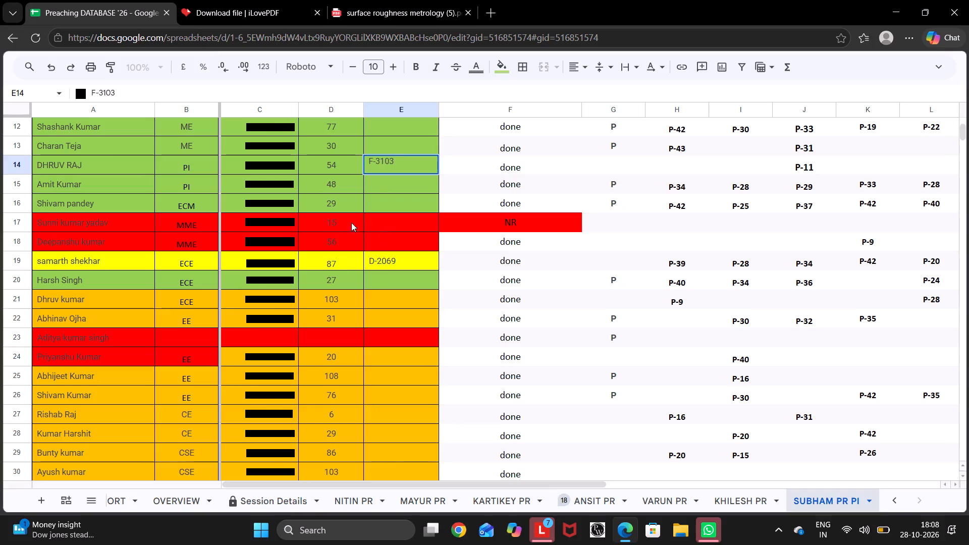
click(379, 184)
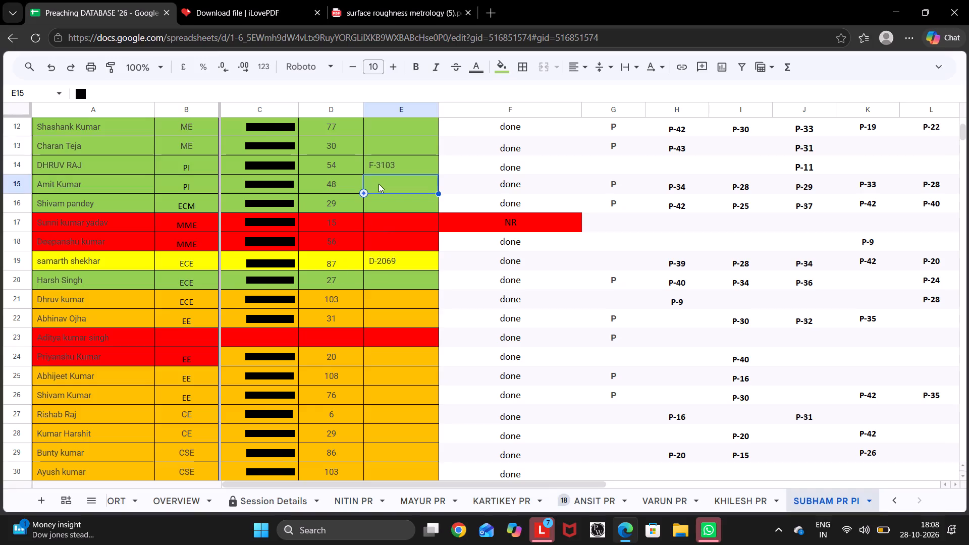
key(f)
text(-3098)
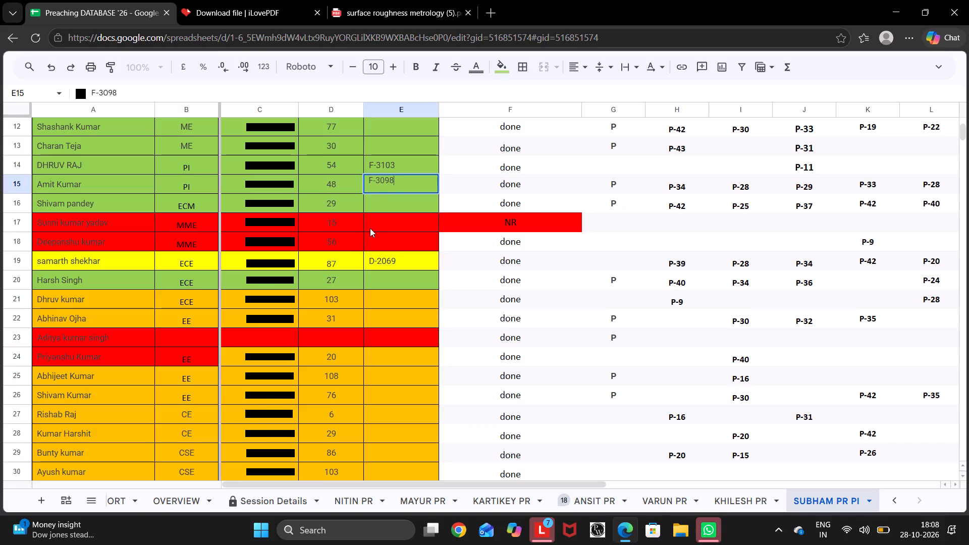
Enter A-2005 as the room number in row 22, cell E22.
click(378, 321)
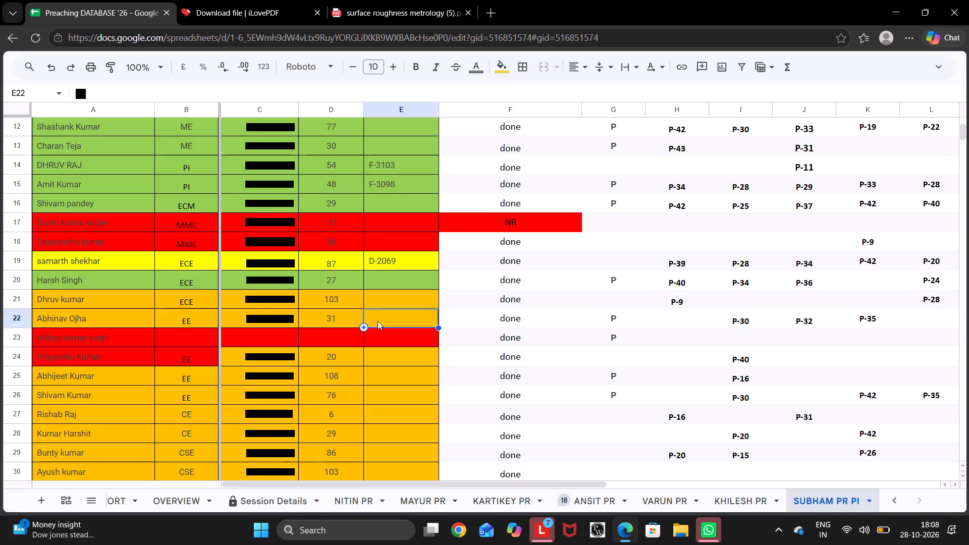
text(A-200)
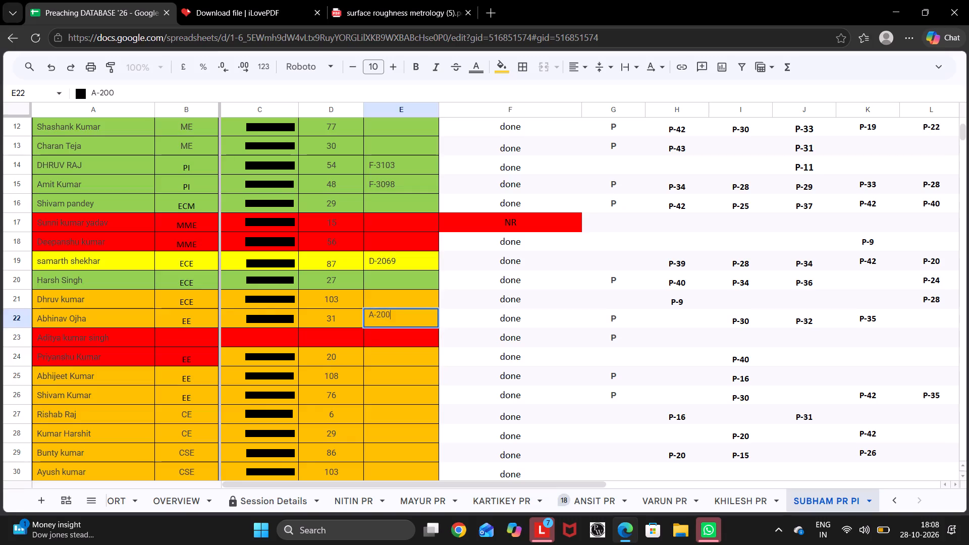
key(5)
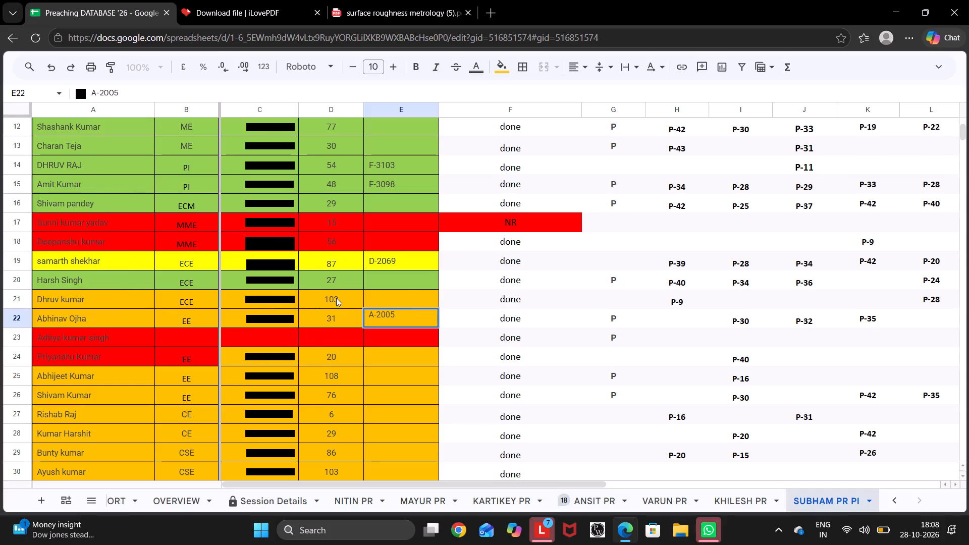
Examine the student rows from the table header down to row 36, checking the Room no. column for missing entries.
click(385, 292)
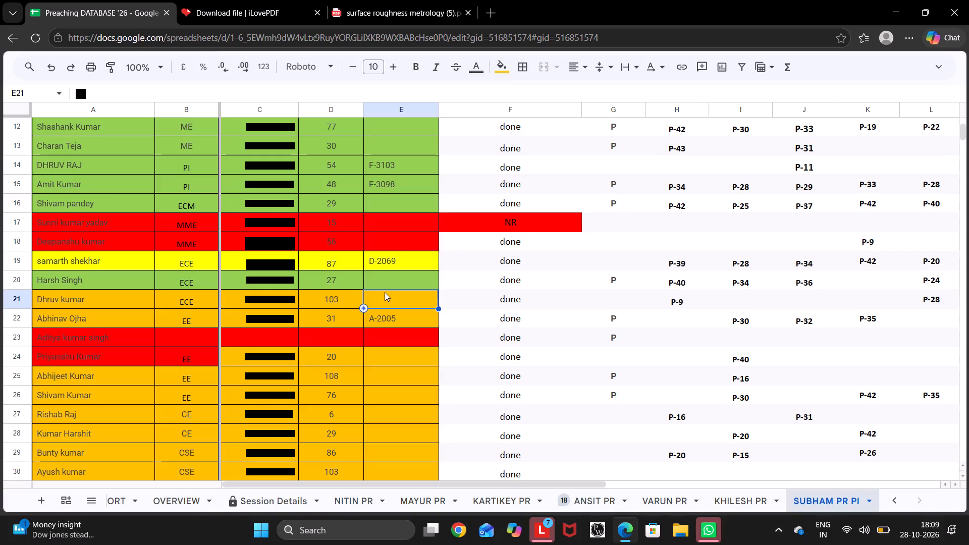
scroll(385, 292, up, 1)
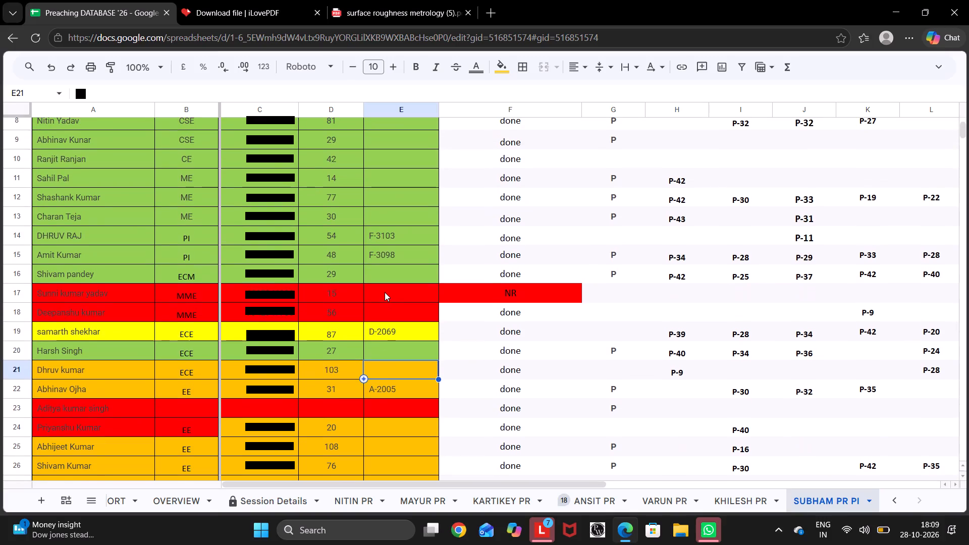
scroll(385, 292, up, 2)
scroll(385, 292, down, 1)
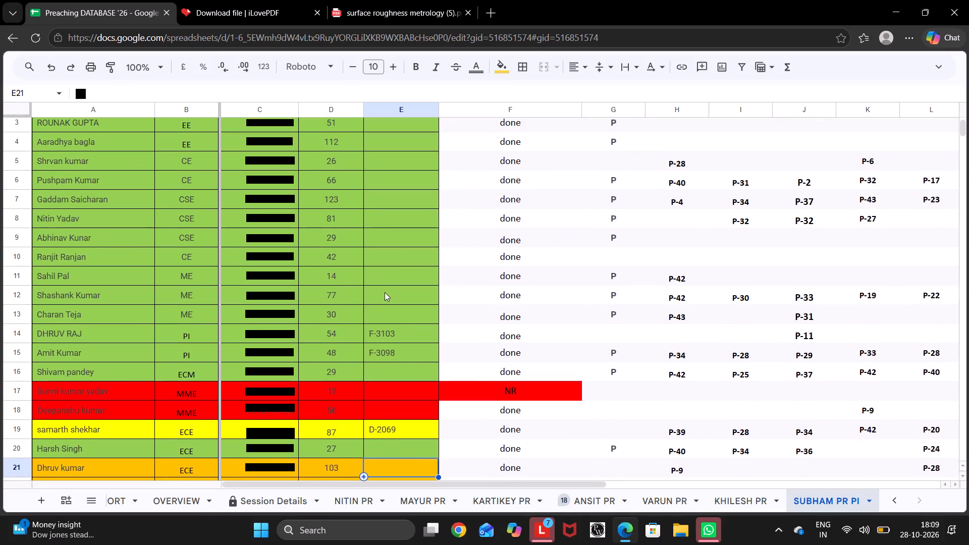
scroll(385, 292, down, 1)
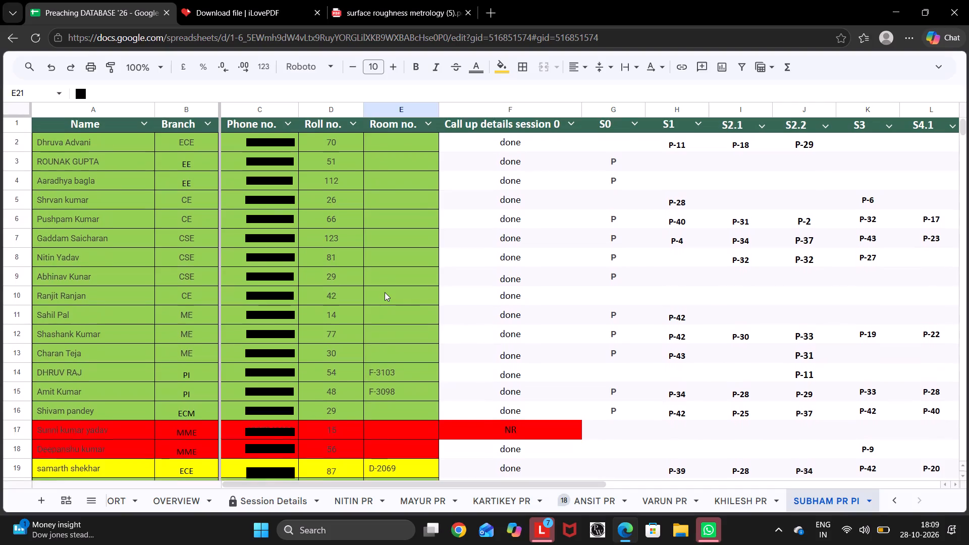
scroll(385, 292, down, 1)
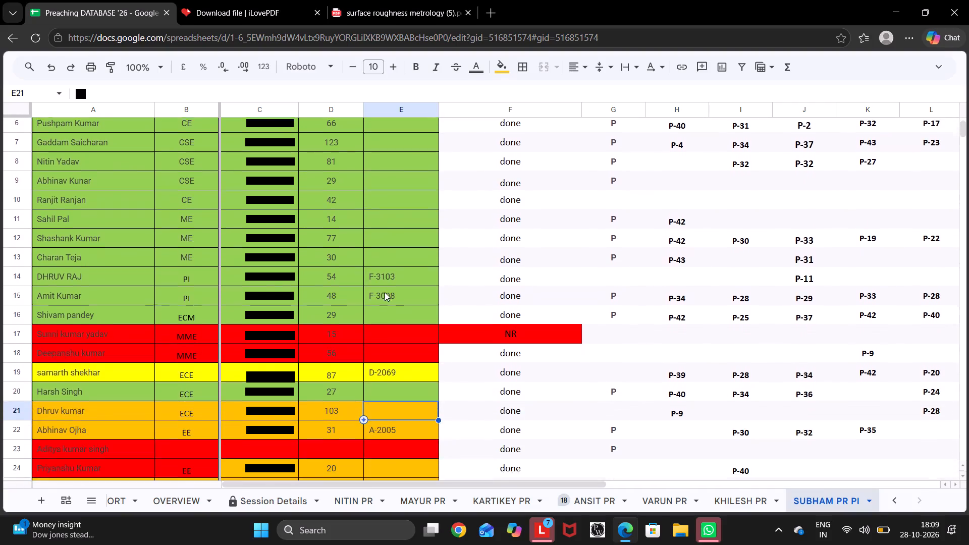
scroll(385, 292, down, 2)
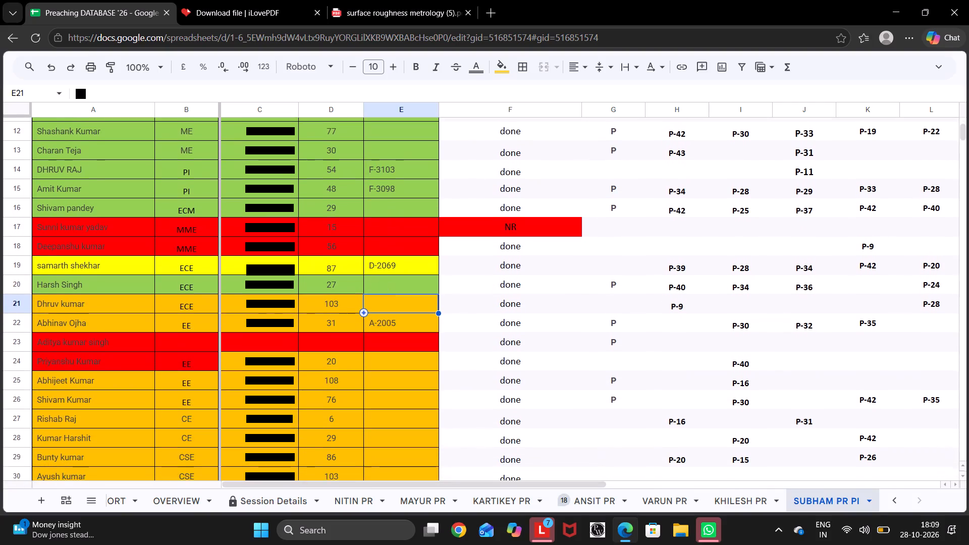
scroll(385, 292, down, 3)
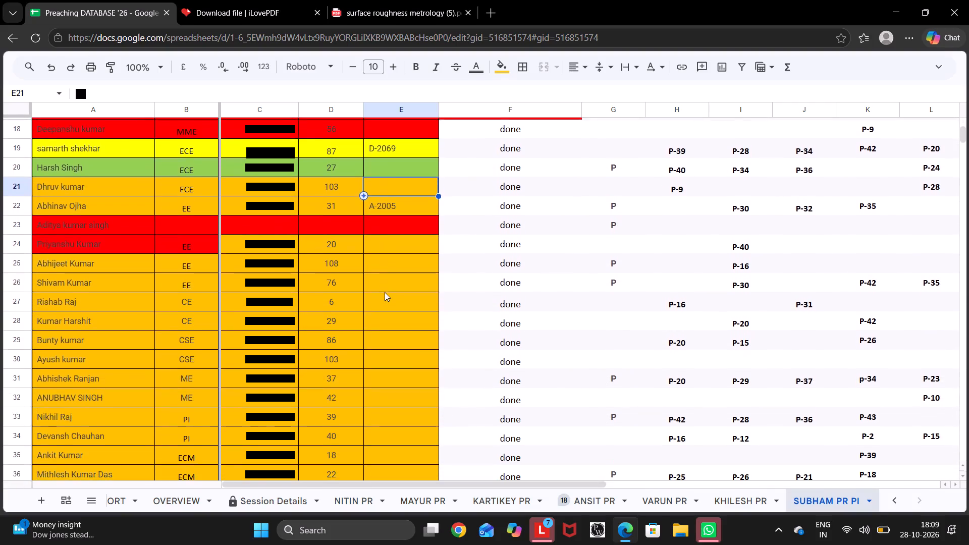
scroll(385, 292, up, 1)
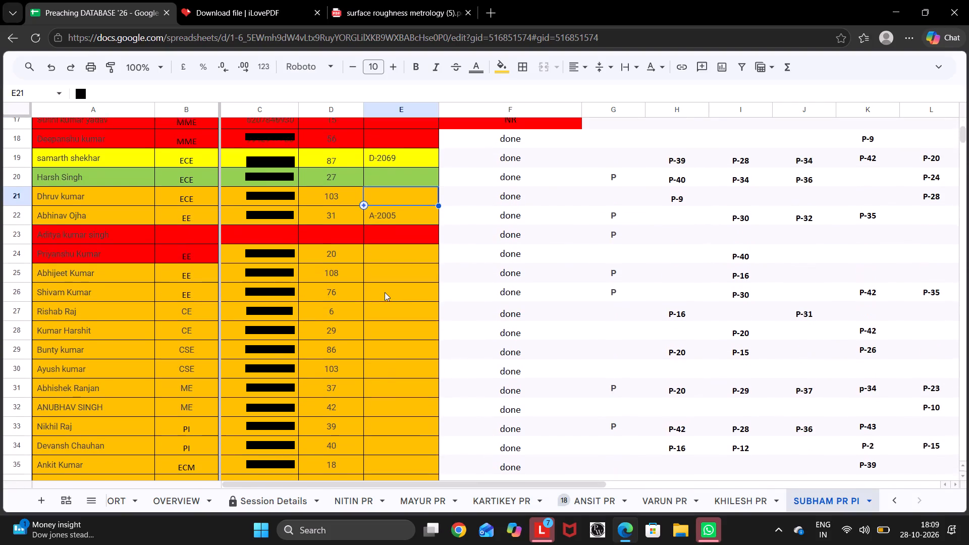
Select the empty room number cell in row 21, cell E21.
scroll(385, 292, up, 1)
click(392, 243)
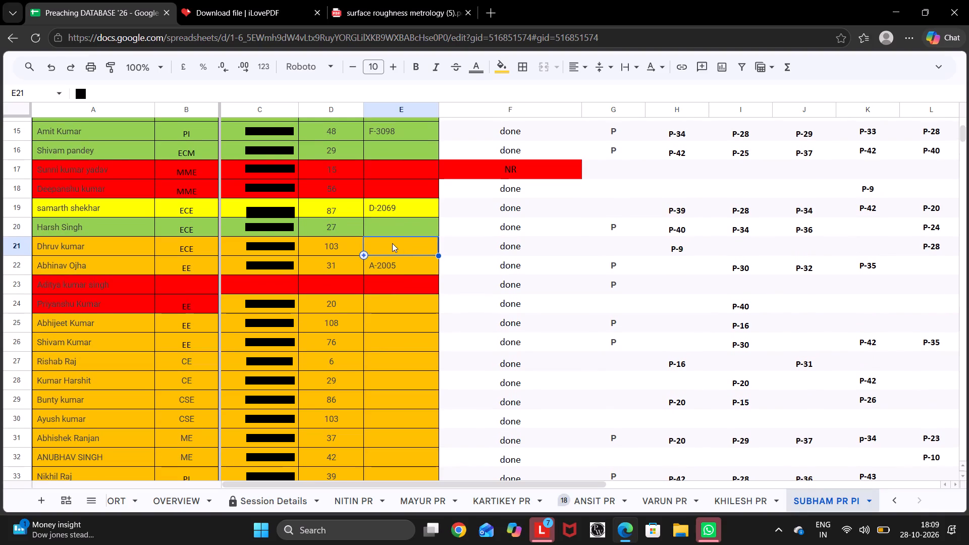
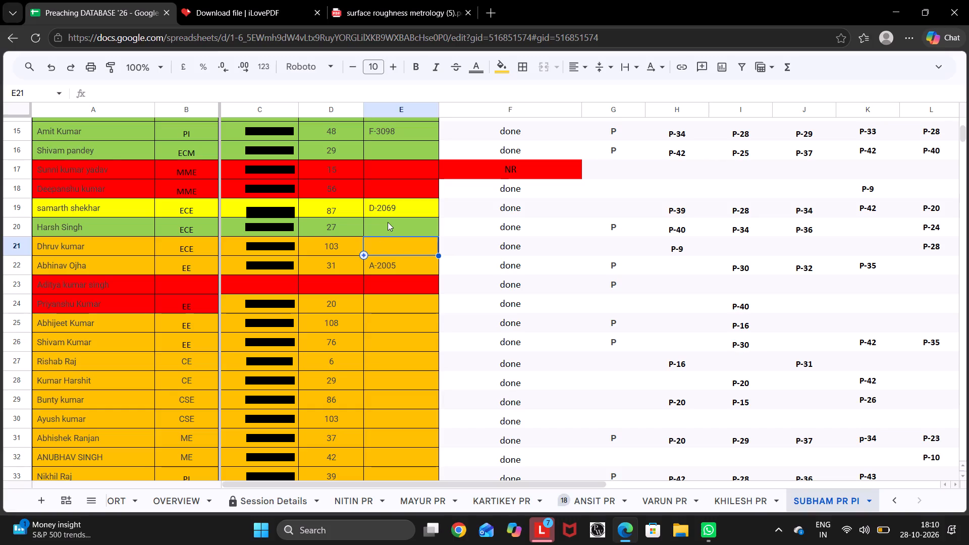
Examine the student rows from row 2 down to the Total row, checking column E for missing room numbers.
scroll(388, 222, up, 1)
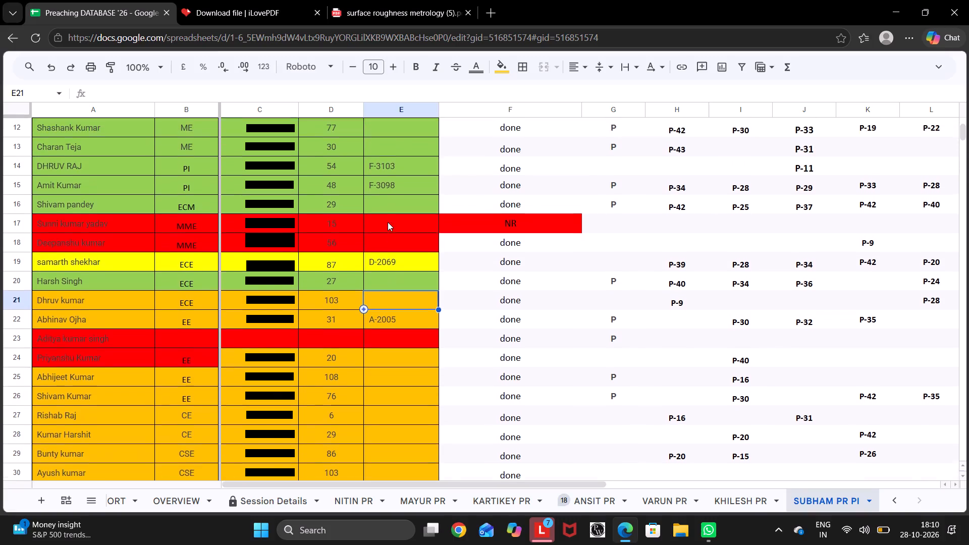
scroll(388, 222, up, 2)
scroll(388, 222, down, 1)
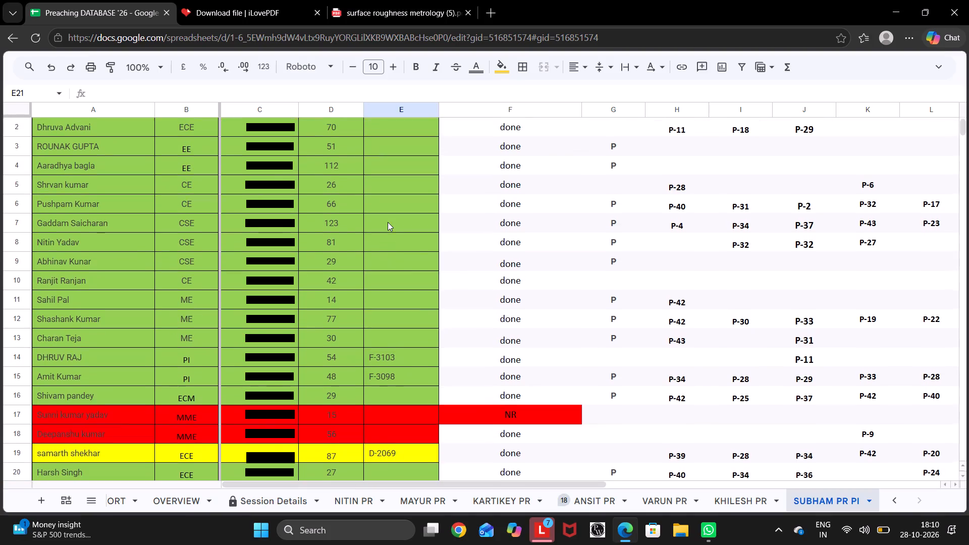
scroll(388, 222, down, 1)
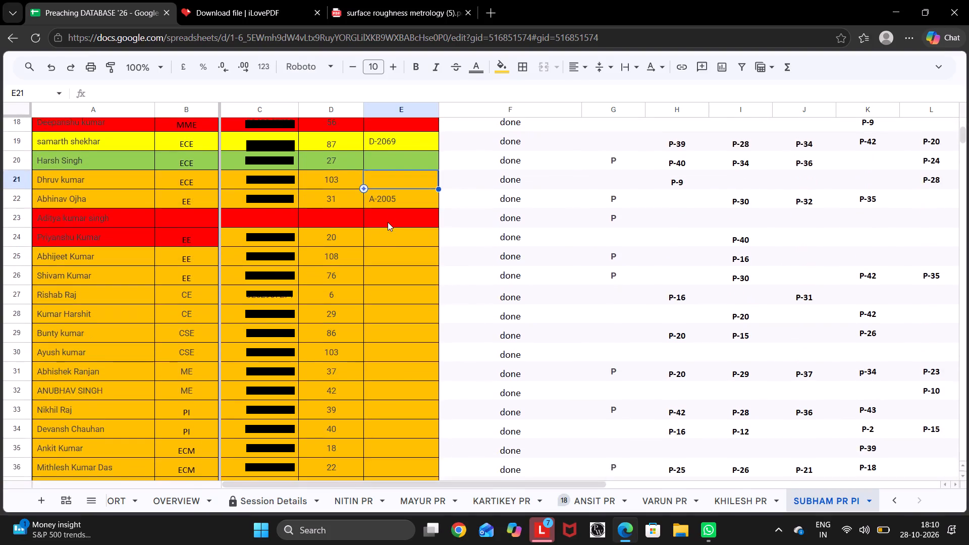
scroll(388, 222, down, 2)
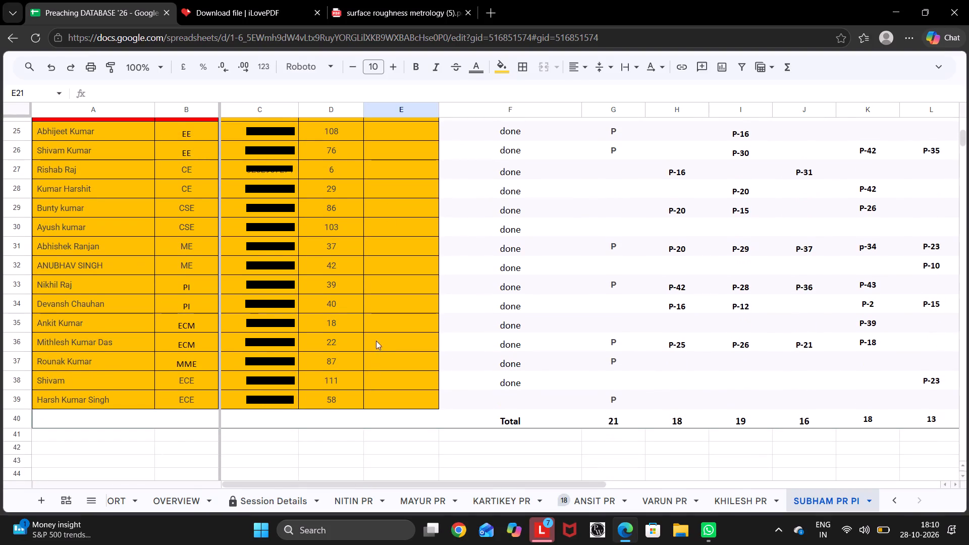
Enter F-2093 as the room number in row 36, cell E36.
click(379, 339)
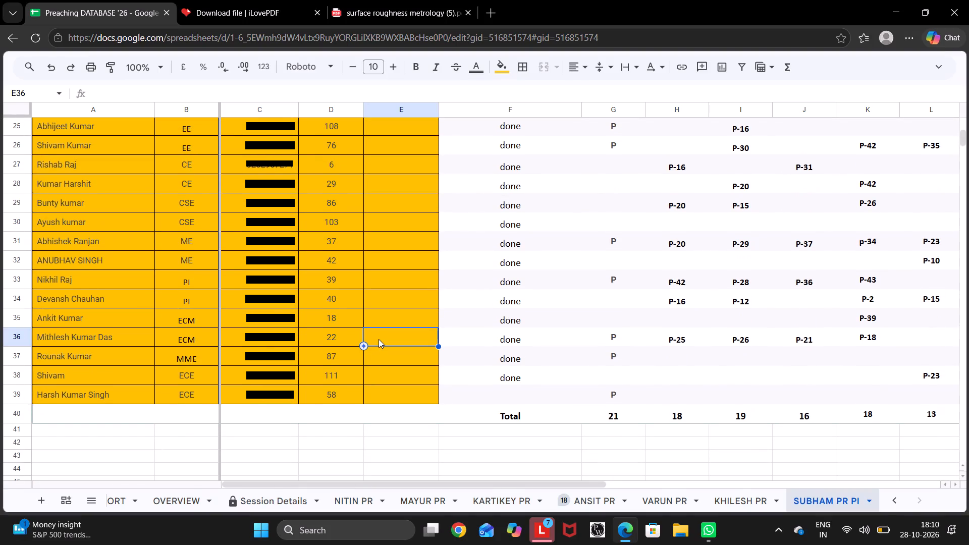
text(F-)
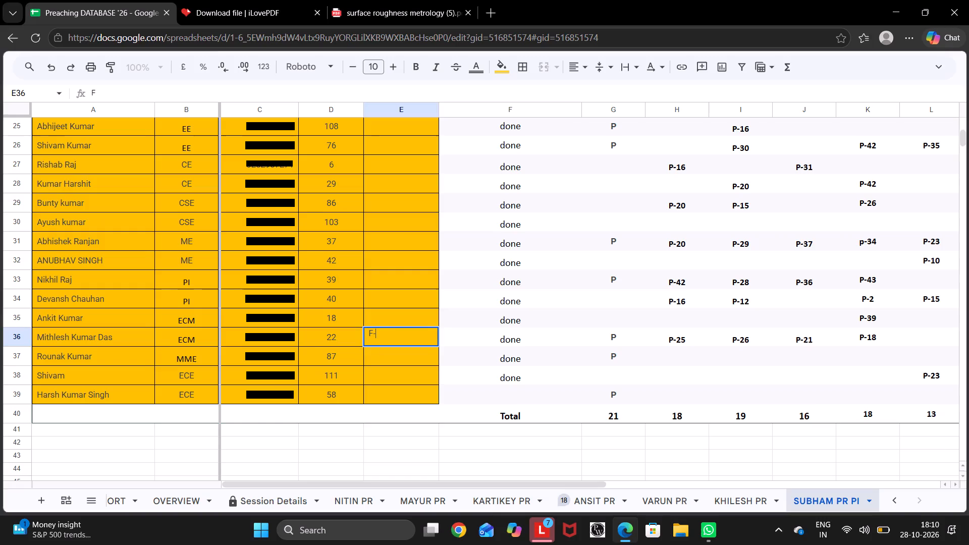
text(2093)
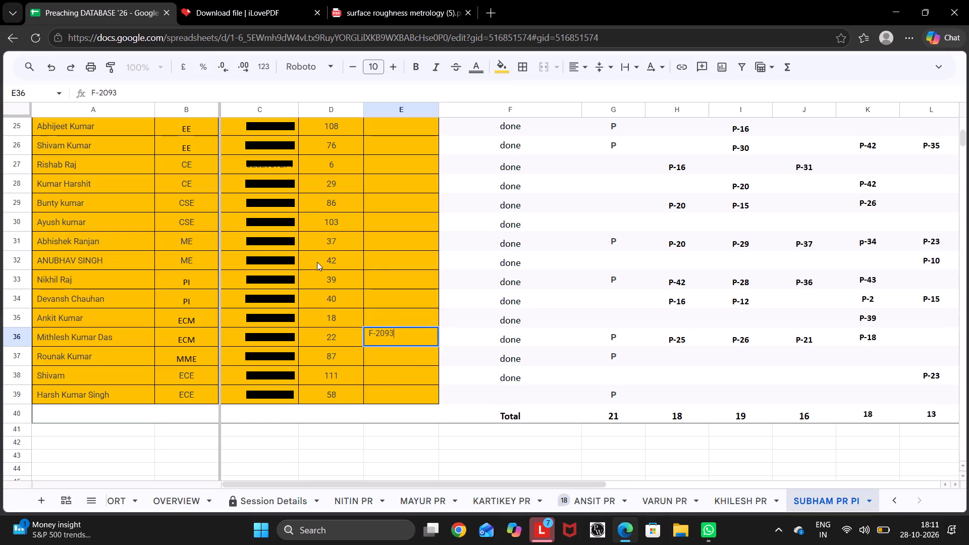
Enter E-1073 as the room number of the CSE student in row 29, cell E29.
click(376, 197)
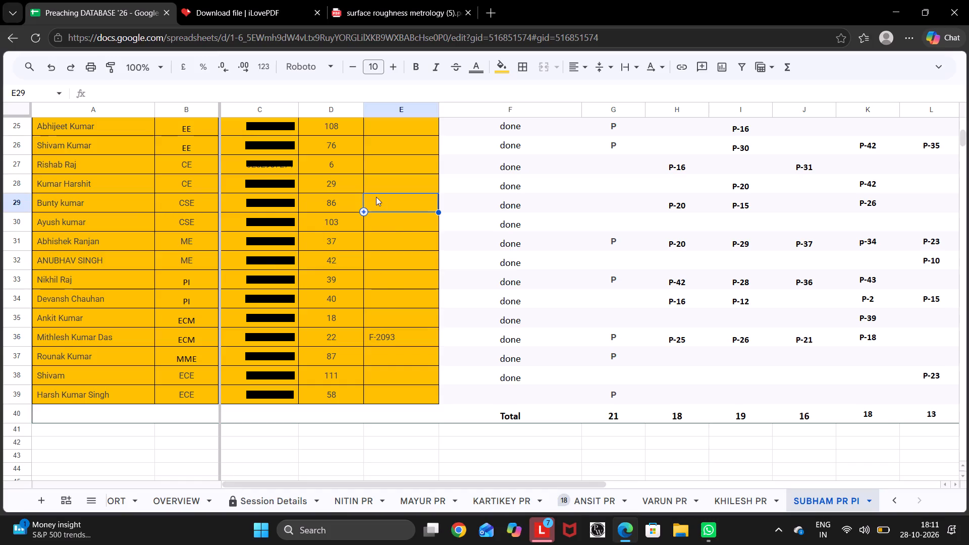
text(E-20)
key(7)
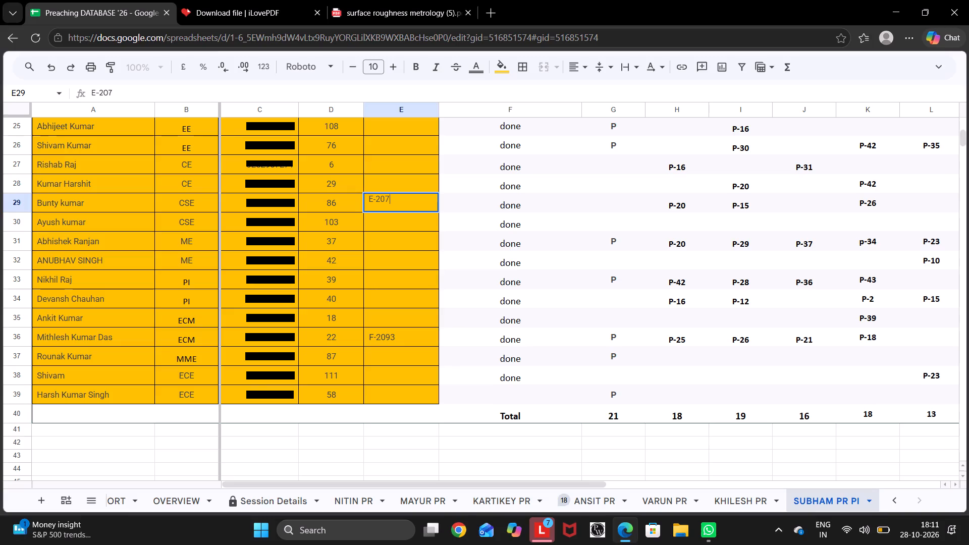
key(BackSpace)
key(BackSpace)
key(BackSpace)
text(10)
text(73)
scroll(376, 197, up, 2)
scroll(398, 156, up, 1)
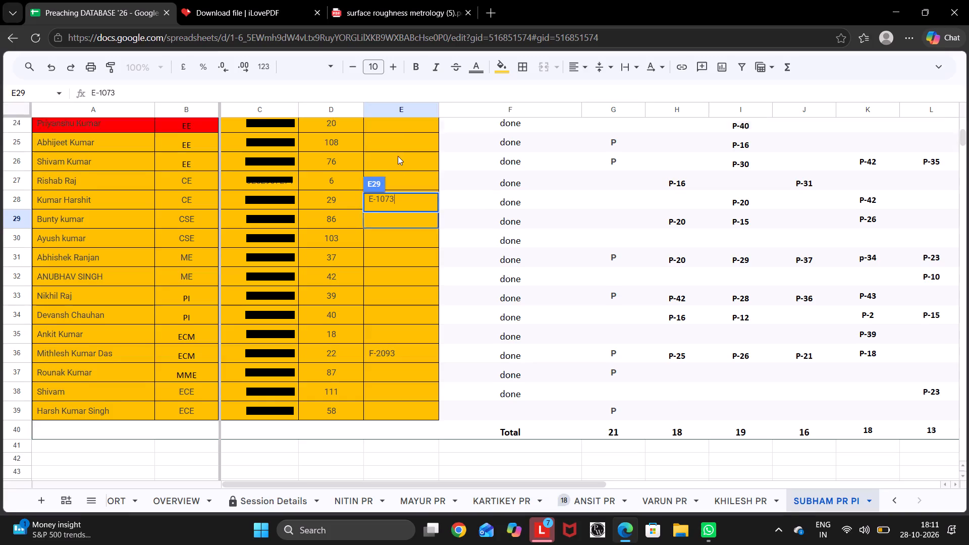
scroll(398, 156, up, 5)
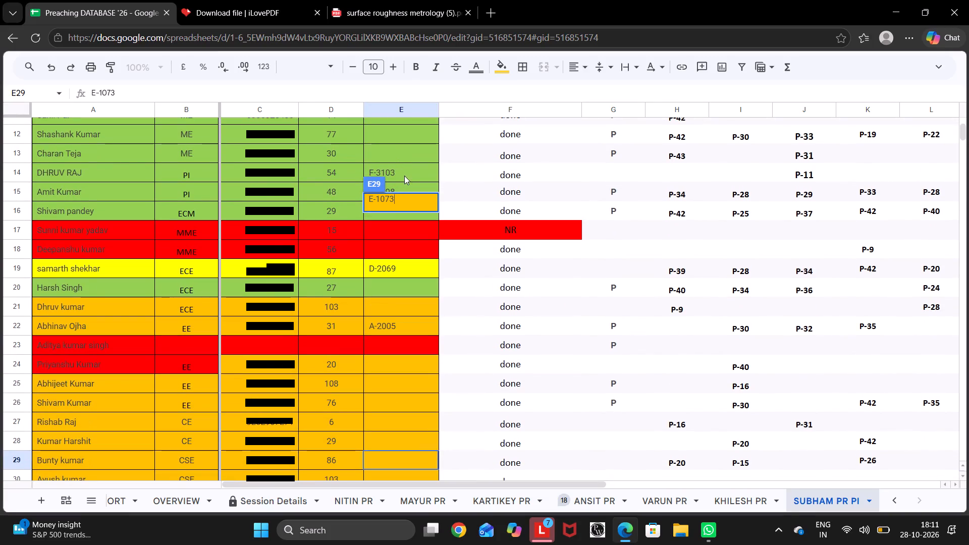
click(409, 168)
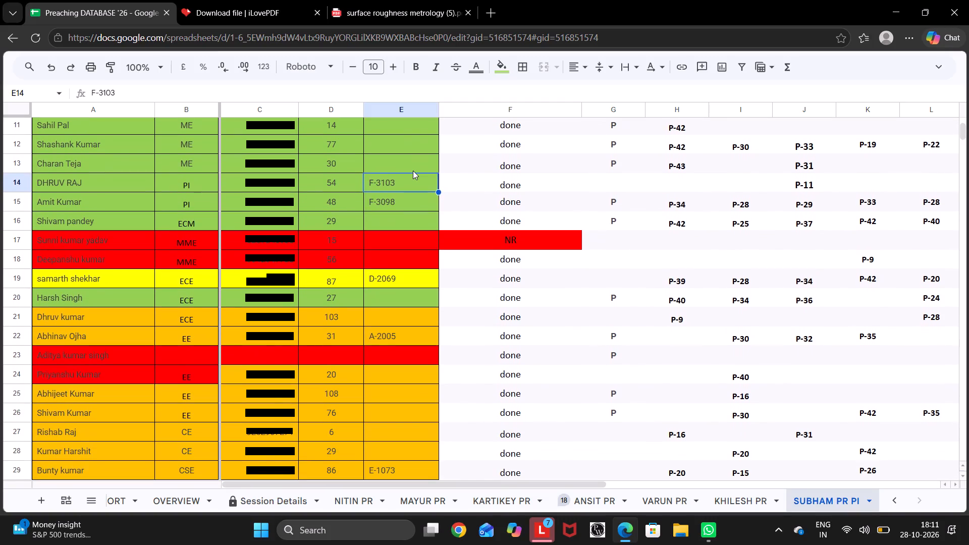
Examine the student rows from the table header down to row 38, checking which students still lack a room number.
scroll(410, 183, down, 2)
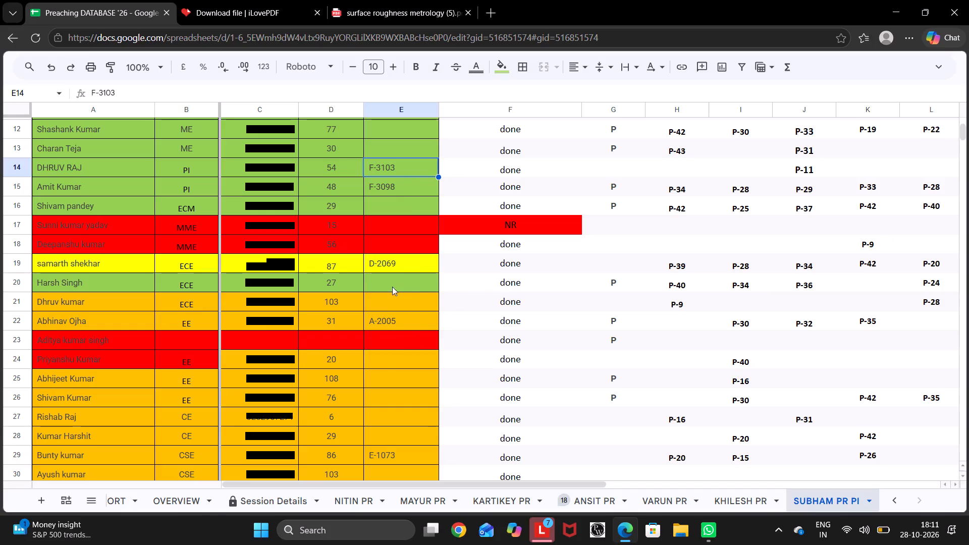
scroll(389, 356, down, 3)
right_click(389, 356)
right_click(389, 356)
scroll(389, 356, down, 1)
click(378, 322)
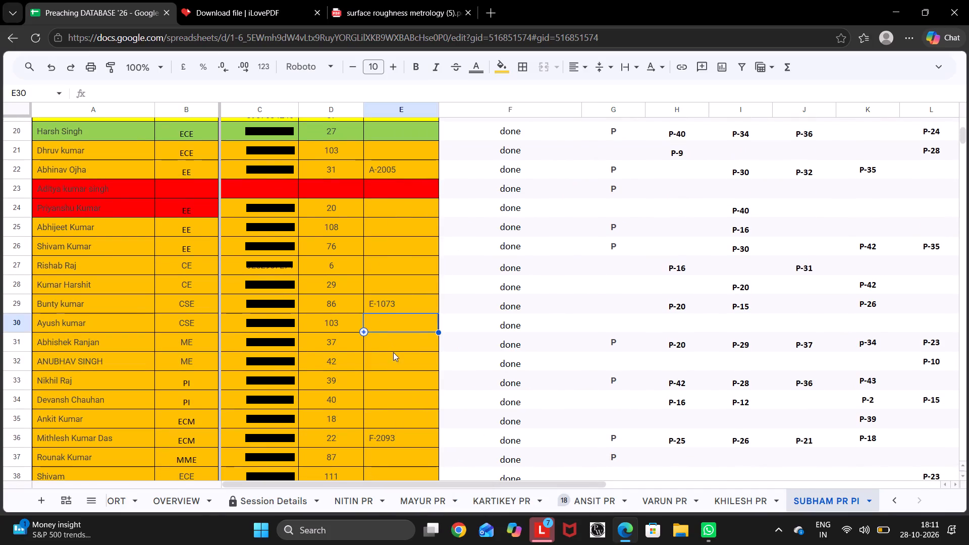
scroll(391, 350, up, 1)
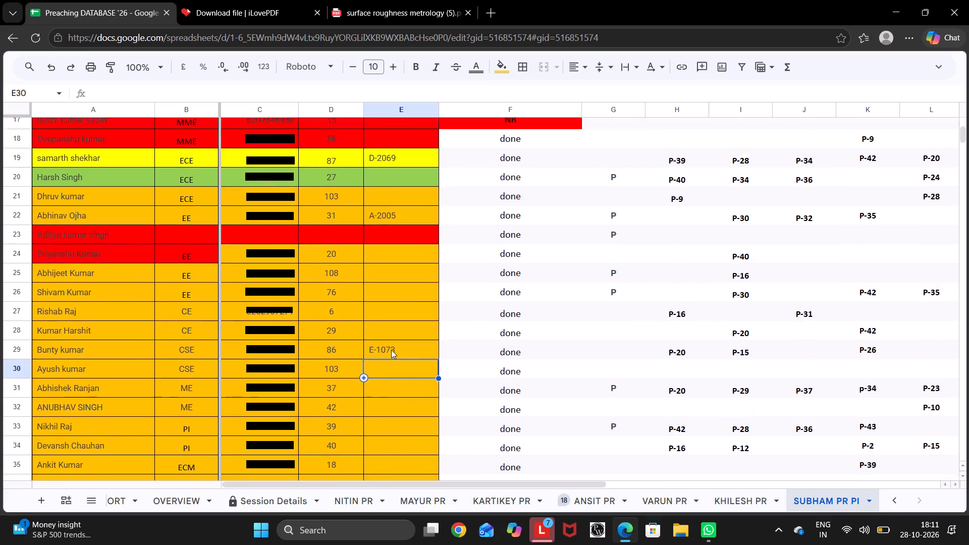
scroll(391, 350, up, 2)
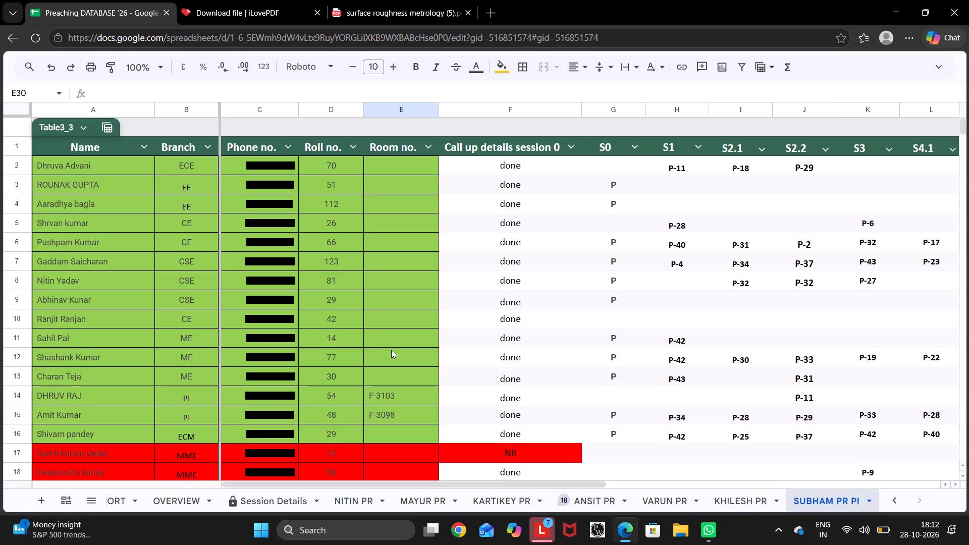
scroll(391, 350, down, 1)
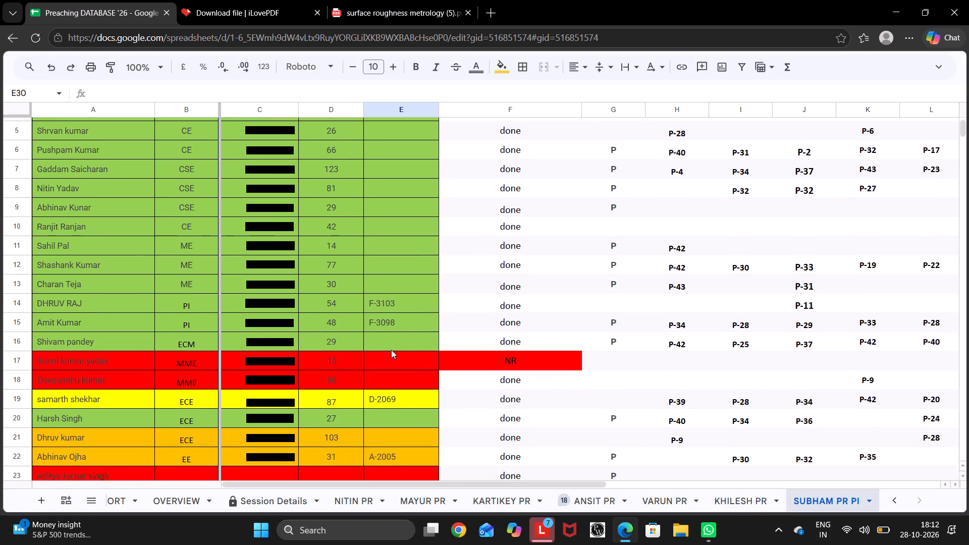
scroll(391, 350, down, 1)
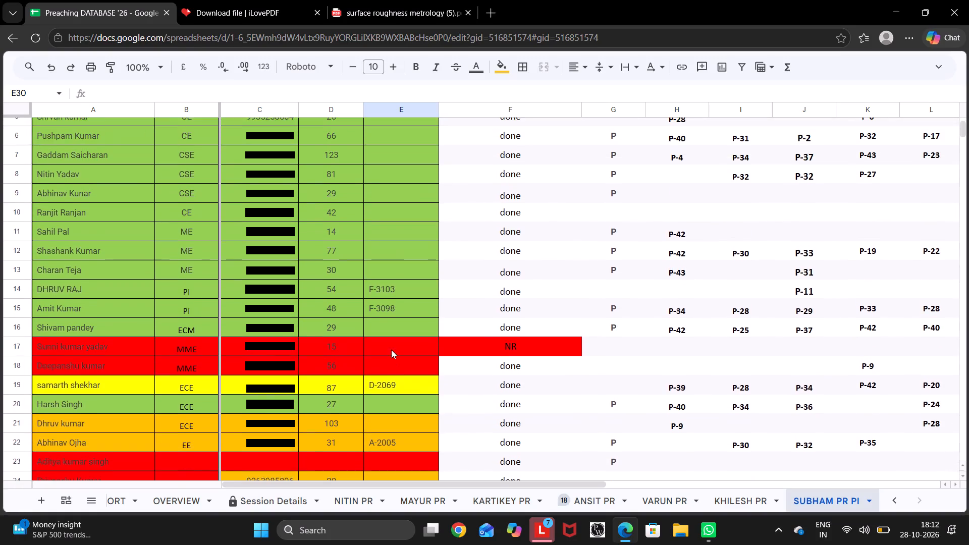
scroll(391, 350, up, 1)
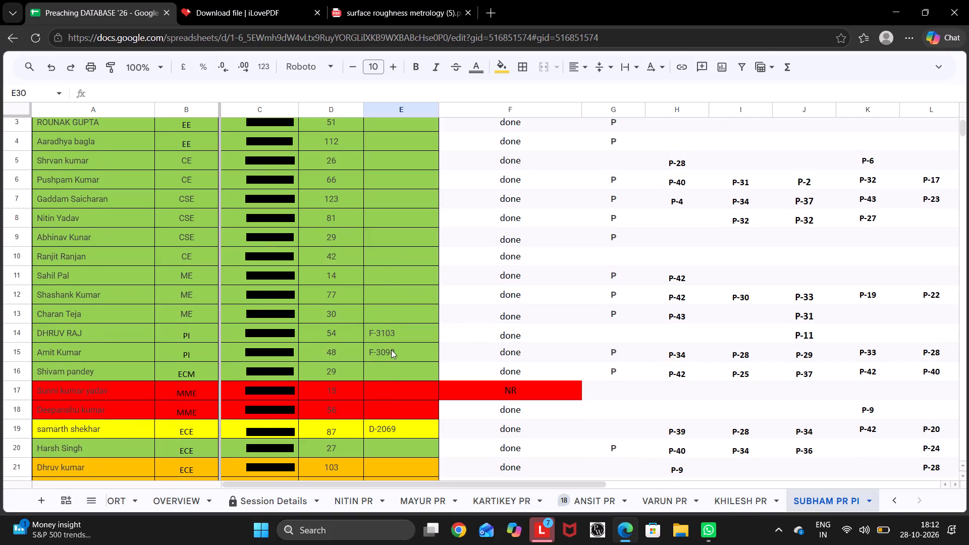
Enter the room numbers of two more students: E-2086 in row 16 and E-2080 in row 20.
scroll(391, 350, down, 3)
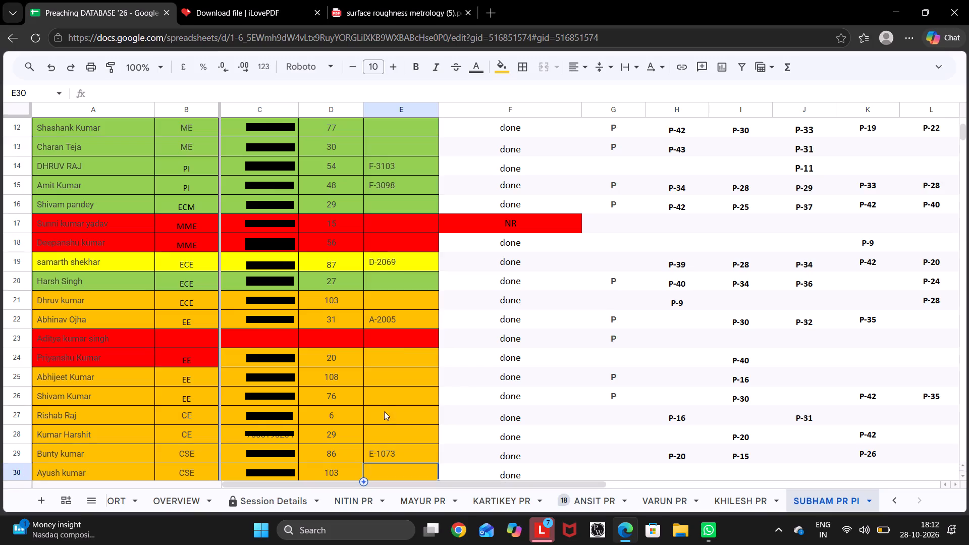
click(392, 208)
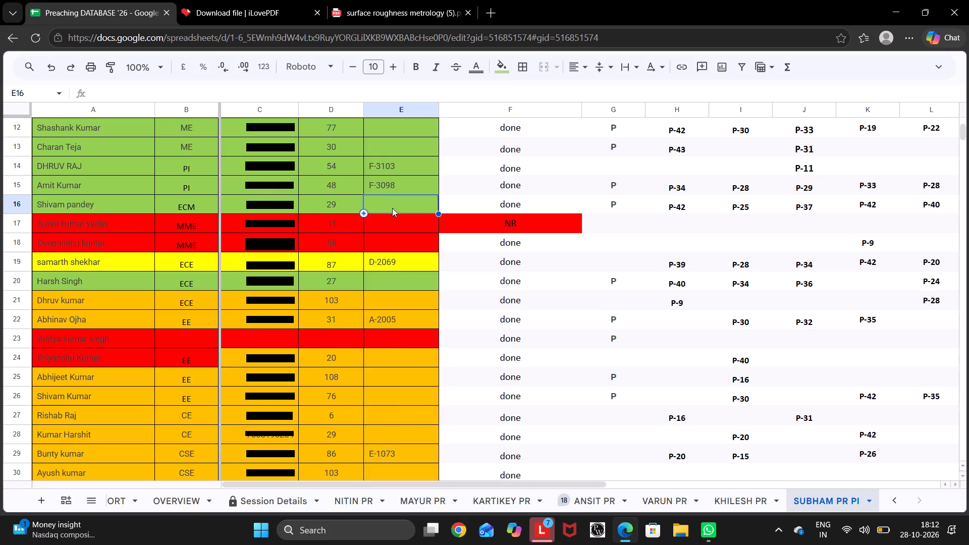
key(e)
text(-20)
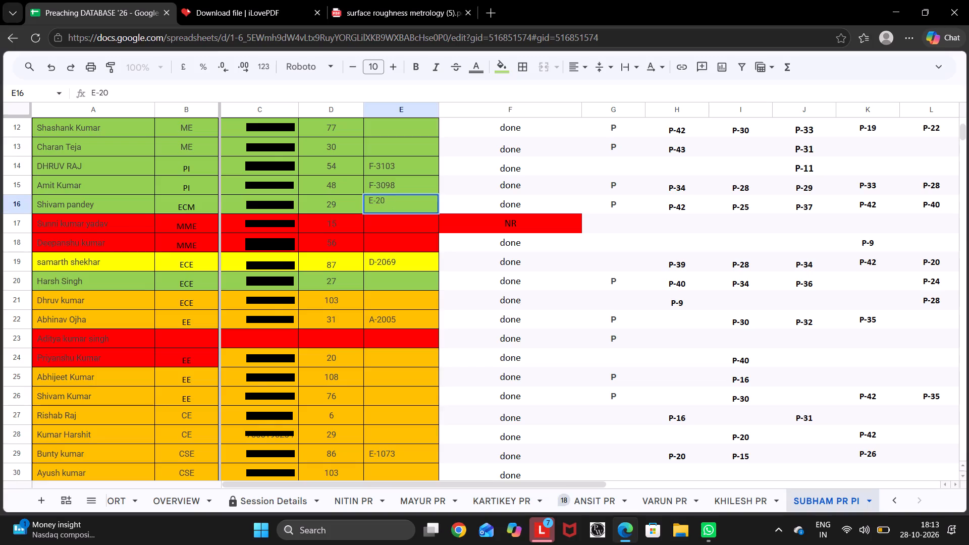
text(86)
click(387, 284)
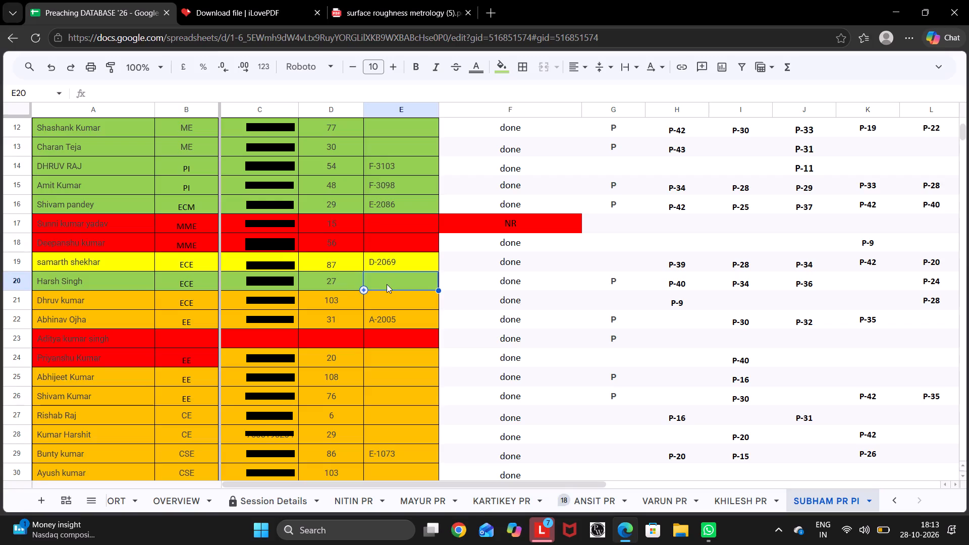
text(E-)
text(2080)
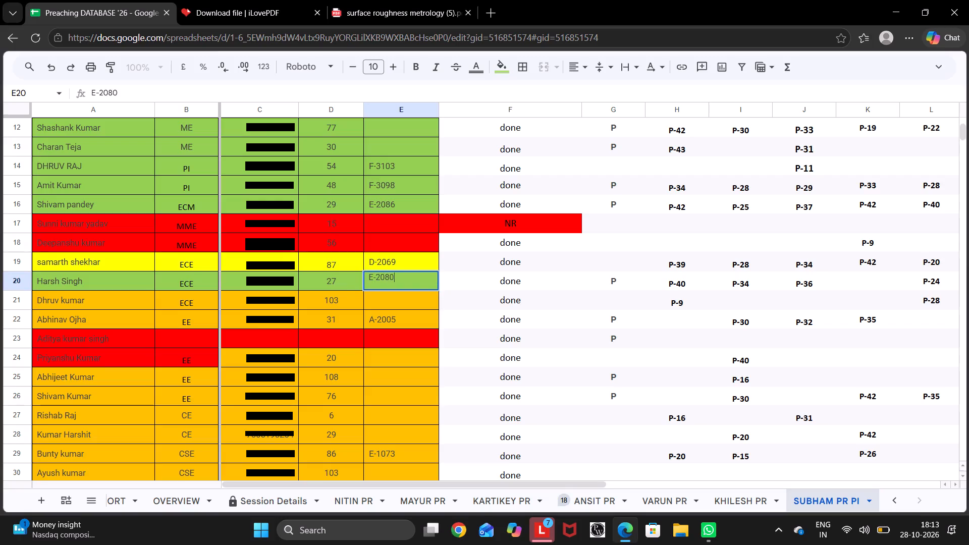
click(384, 302)
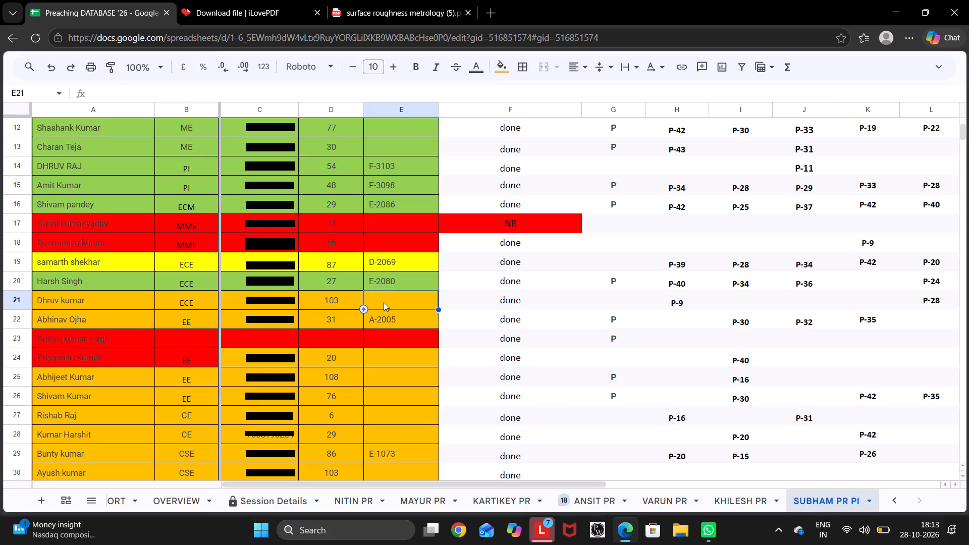
Examine the orange student rows down to row 39 and the green rows above for blank room numbers.
scroll(384, 302, down, 1)
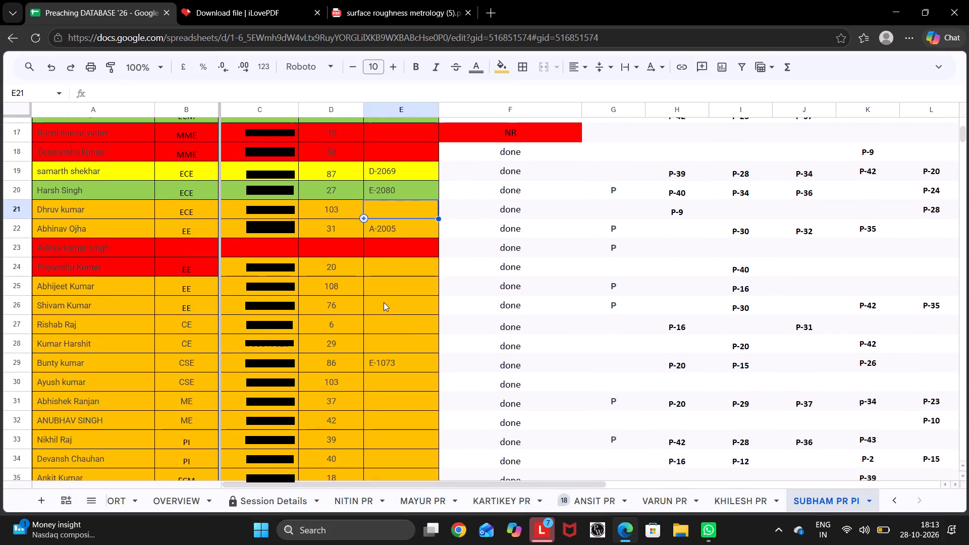
scroll(384, 302, down, 1)
click(381, 242)
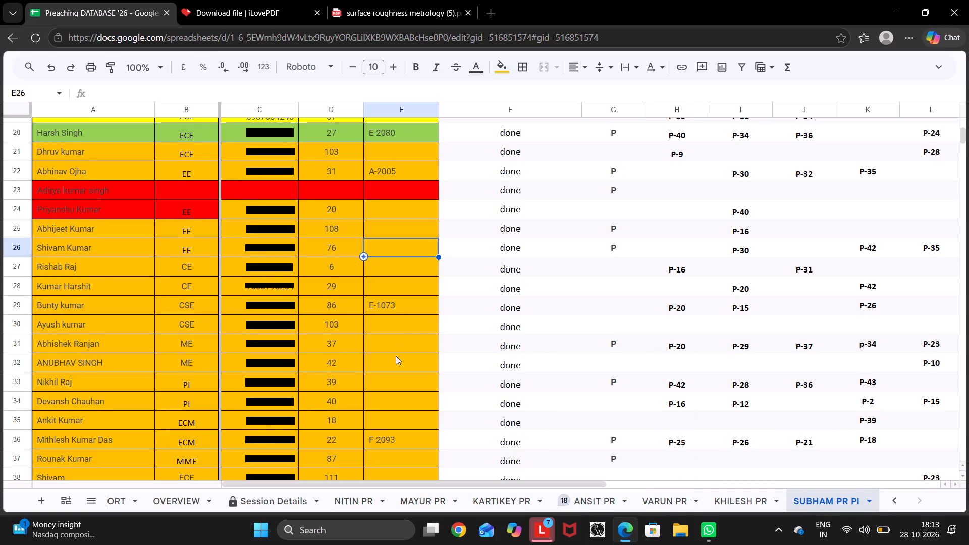
scroll(396, 356, down, 1)
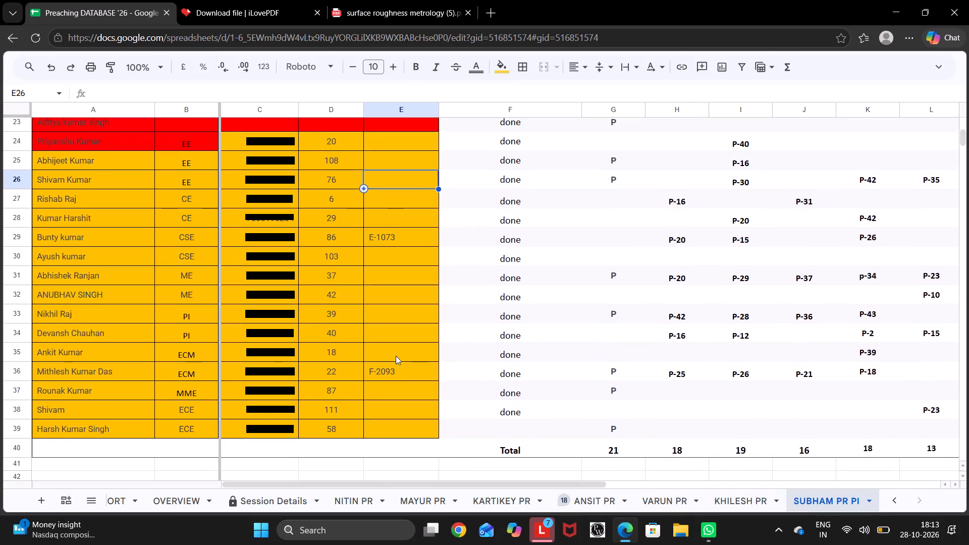
scroll(396, 356, down, 1)
scroll(396, 356, up, 1)
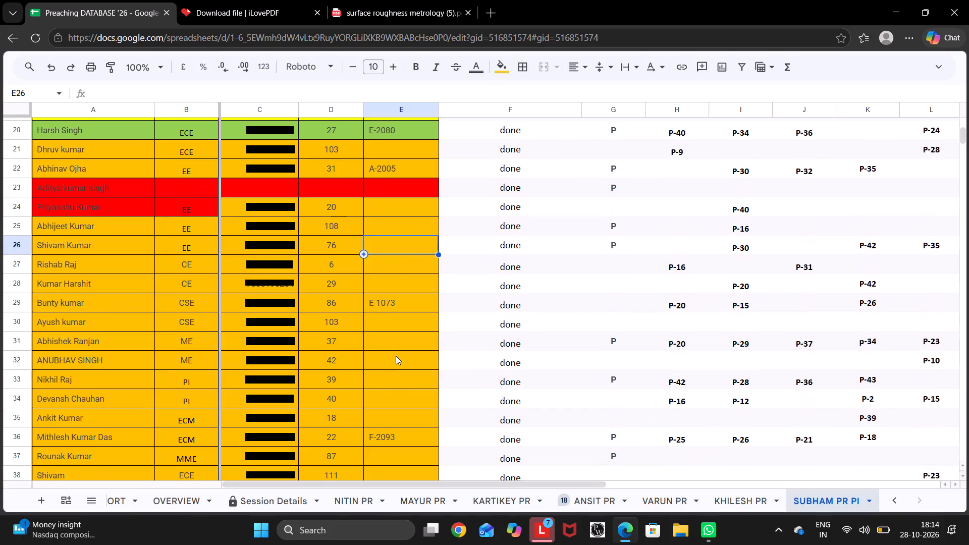
scroll(396, 356, up, 2)
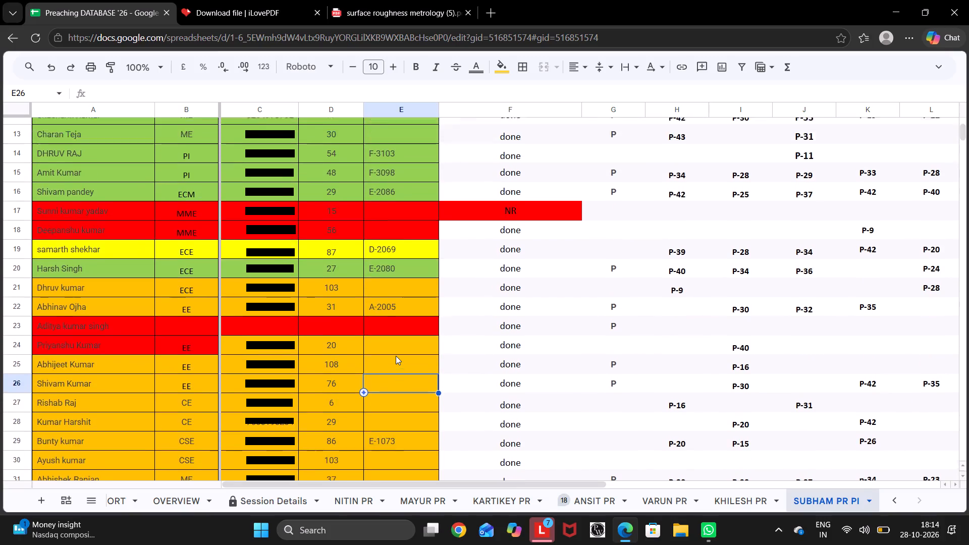
scroll(396, 356, up, 3)
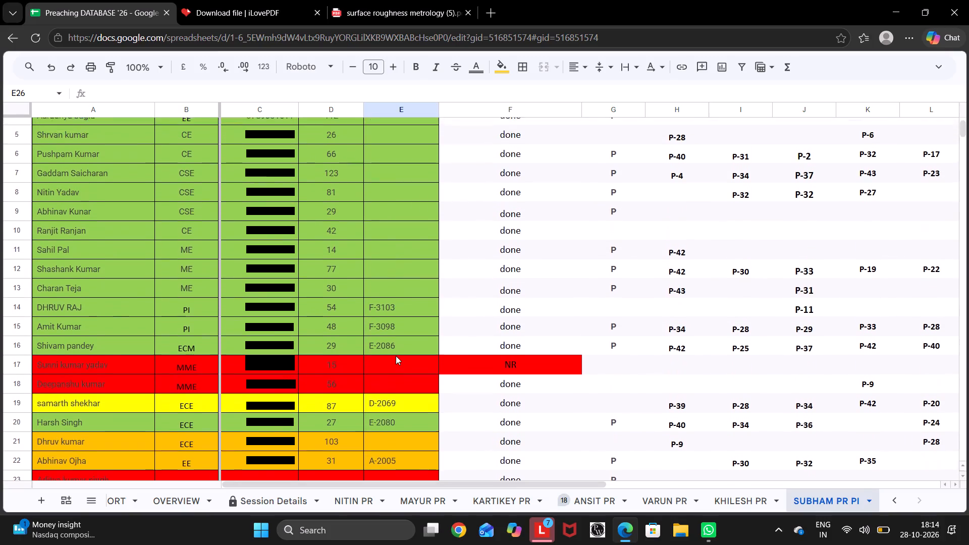
scroll(396, 356, up, 1)
click(392, 157)
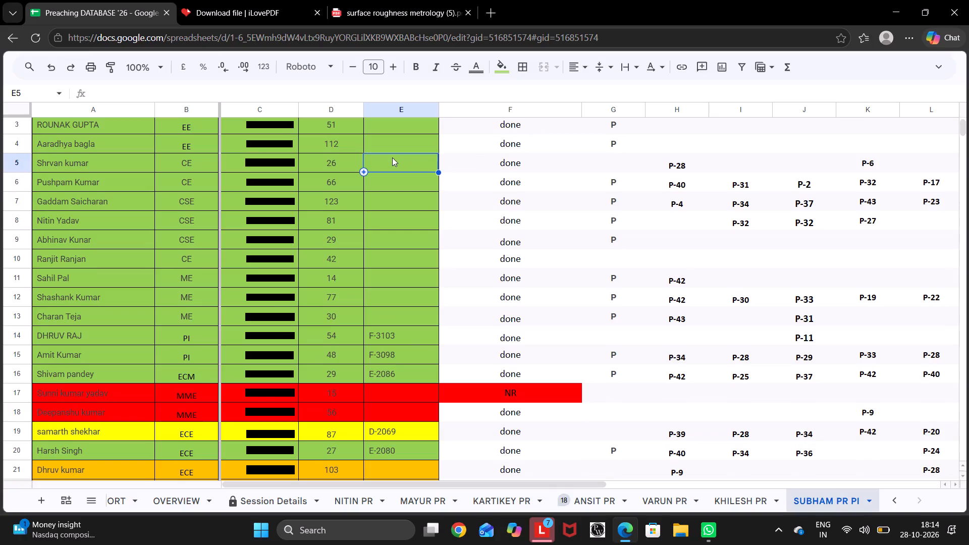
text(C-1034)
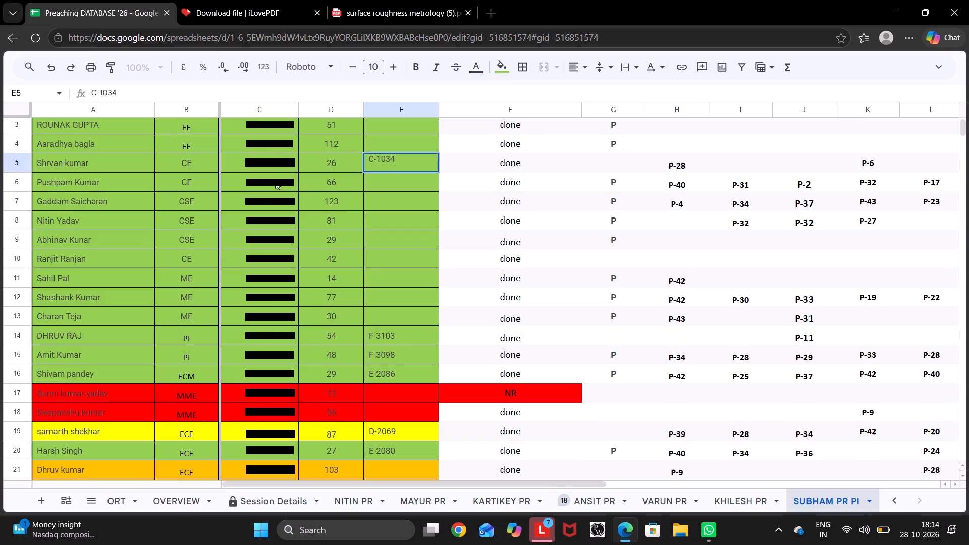
click(371, 176)
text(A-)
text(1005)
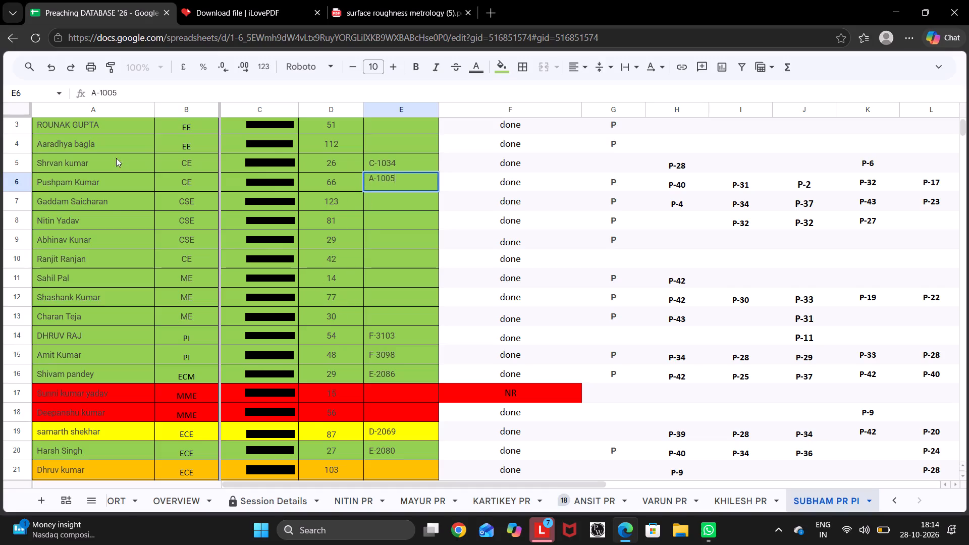
Enter A-1002 as the room number of the ME student in row 13, cell E13.
click(372, 312)
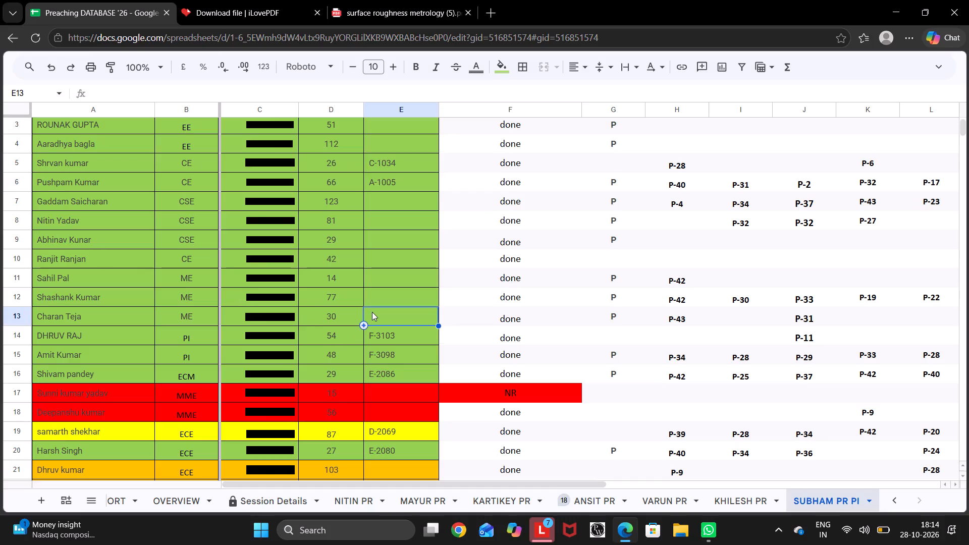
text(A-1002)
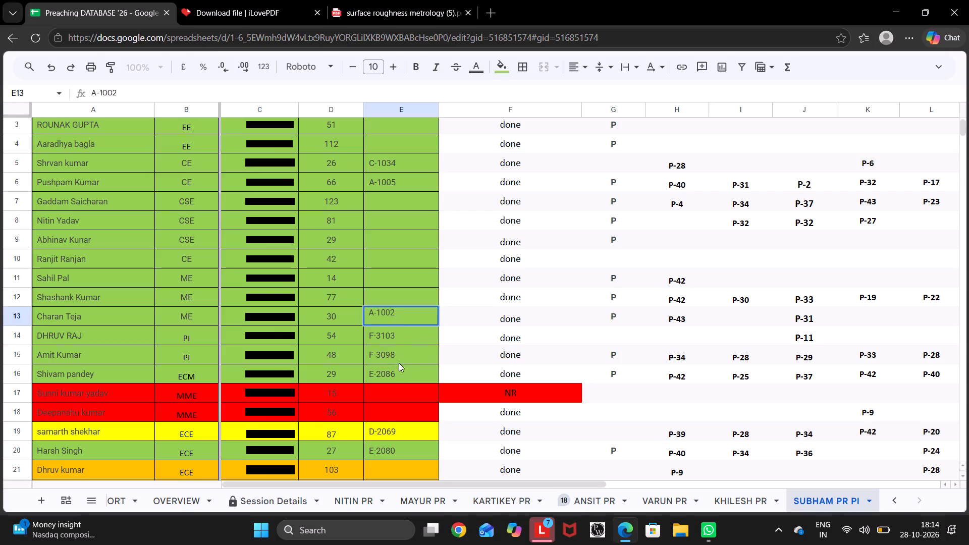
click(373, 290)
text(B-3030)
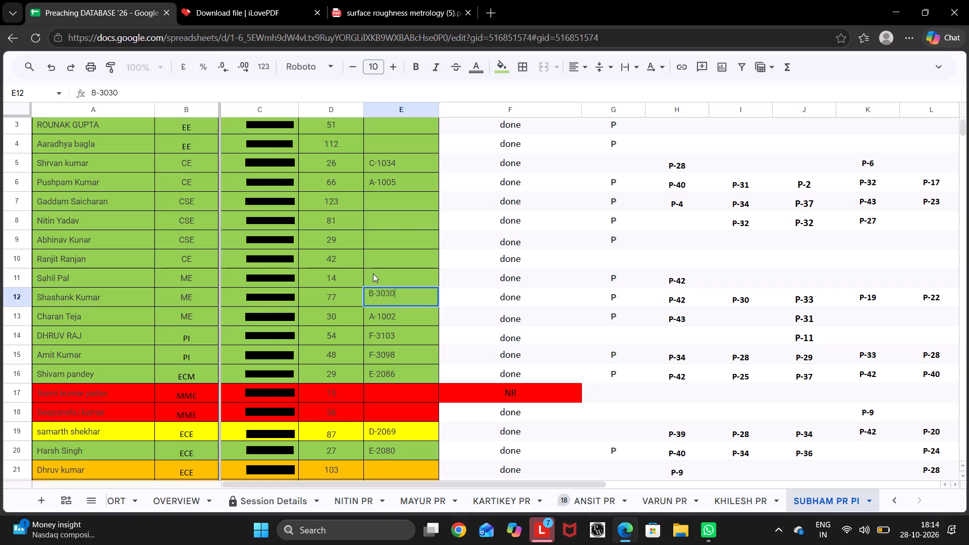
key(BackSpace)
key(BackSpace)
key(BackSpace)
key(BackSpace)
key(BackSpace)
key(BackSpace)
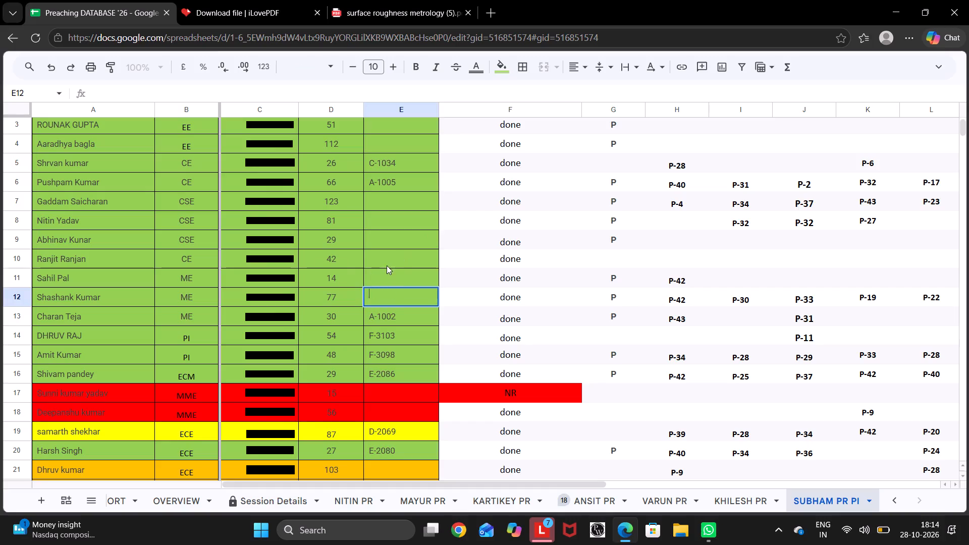
Enter B-3030 as the room number of the ME student in row 11, cell E11.
click(383, 272)
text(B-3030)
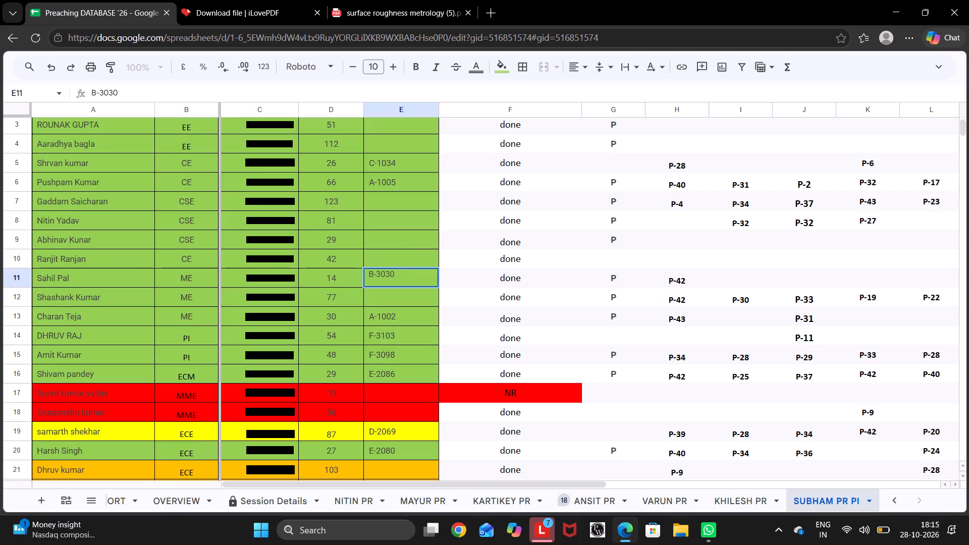
click(394, 300)
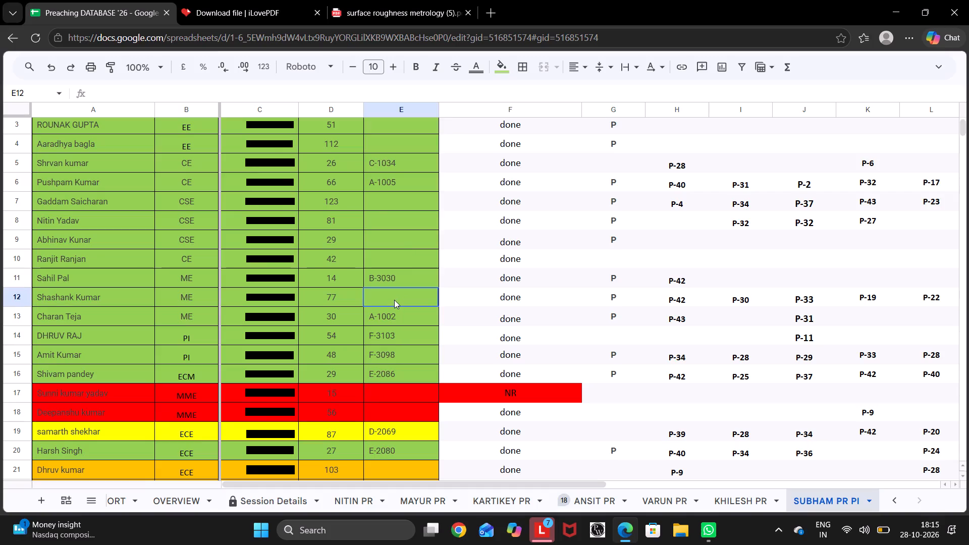
Examine the green rows and the orange rows down to row 29 for students whose room numbers are still blank.
scroll(402, 179, right, 1)
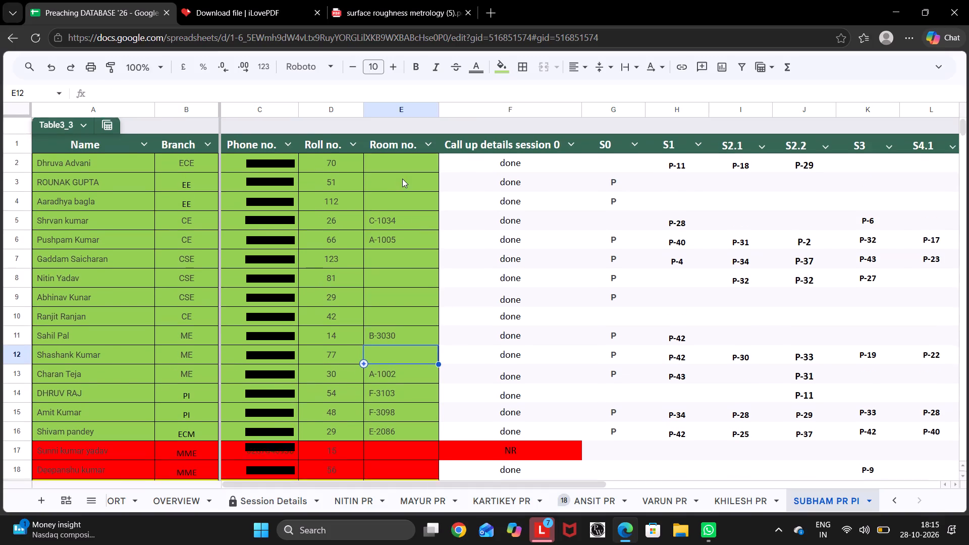
scroll(402, 179, right, 1)
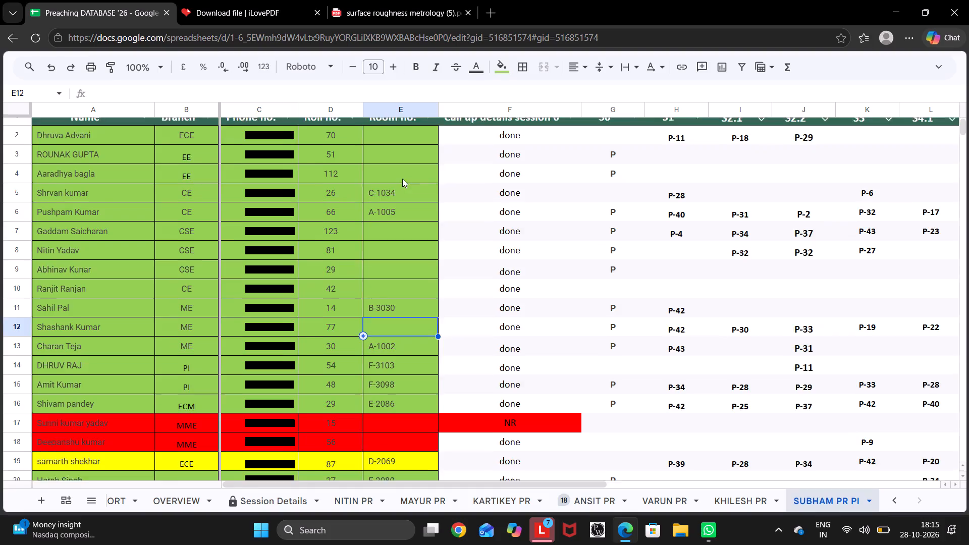
scroll(402, 179, right, 1)
scroll(402, 179, down, 1)
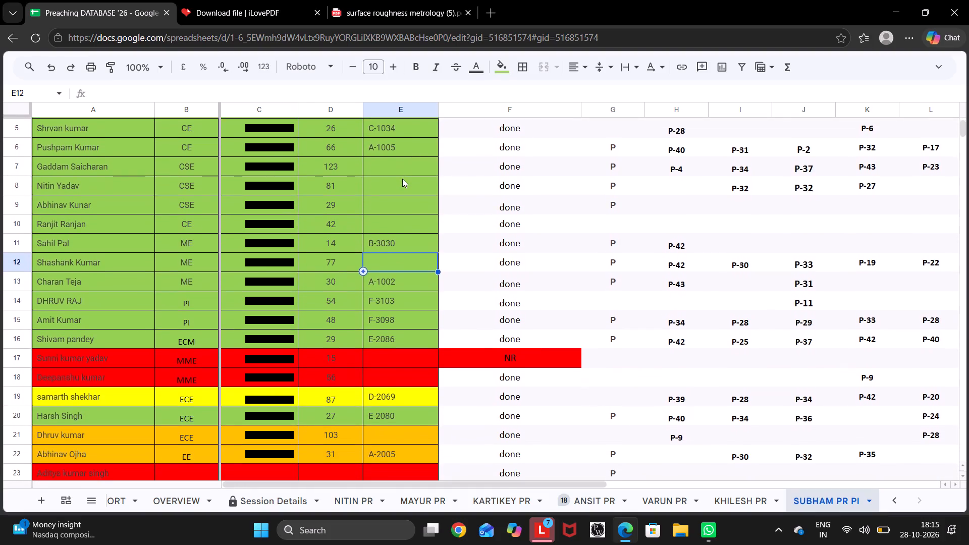
scroll(402, 179, down, 1)
scroll(402, 179, up, 1)
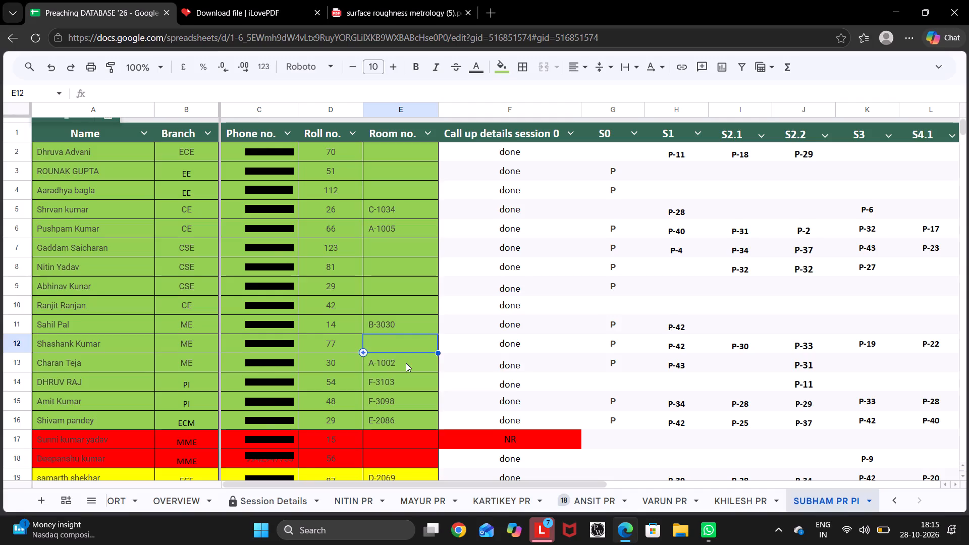
scroll(406, 363, up, 1)
scroll(406, 363, down, 1)
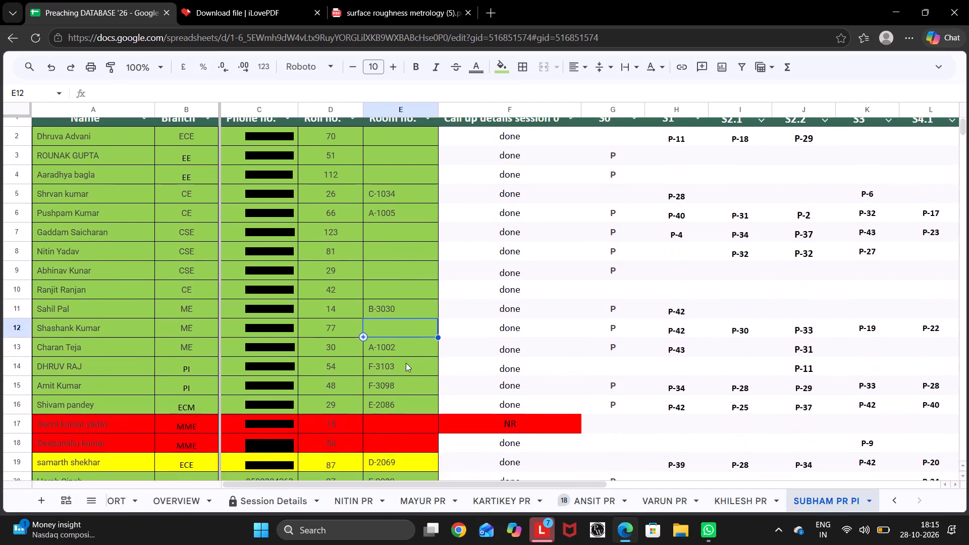
scroll(406, 363, down, 1)
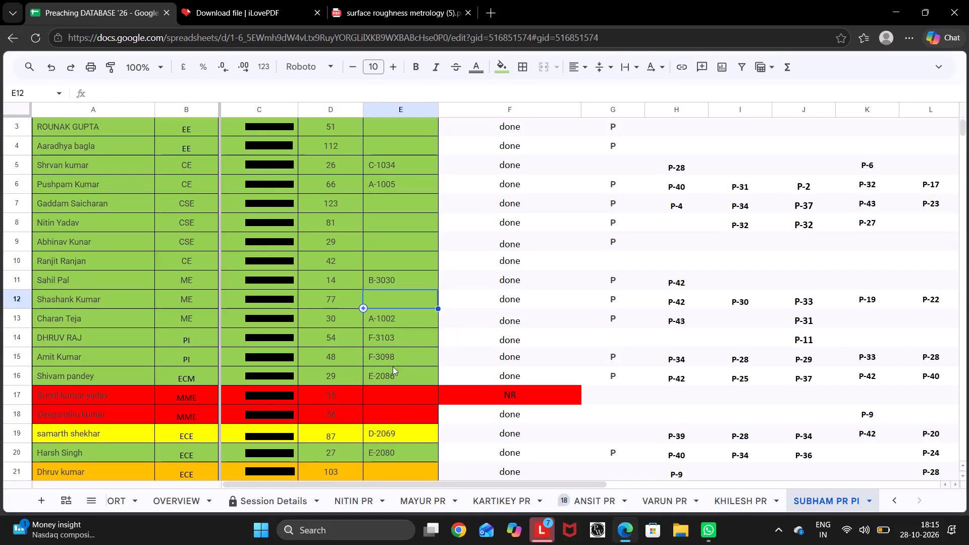
scroll(395, 374, down, 2)
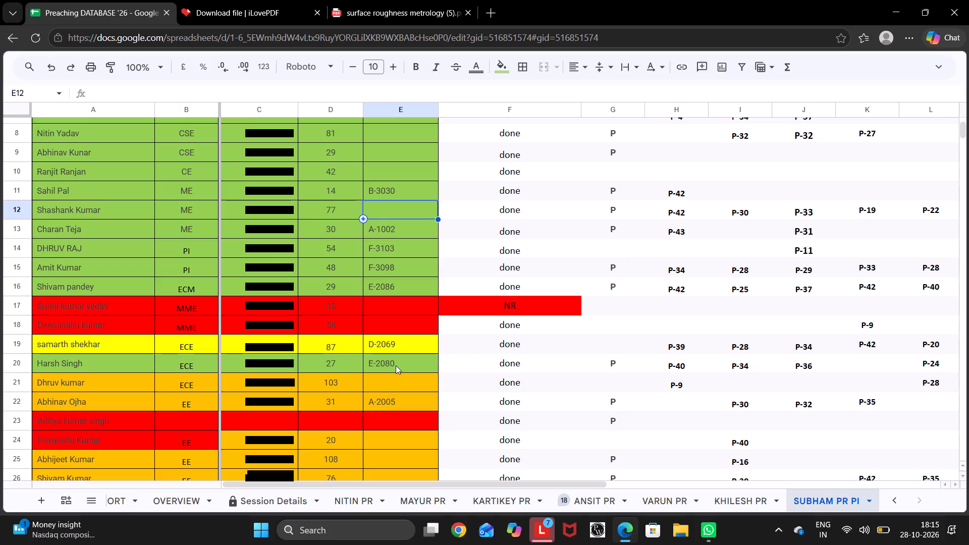
scroll(404, 414, down, 1)
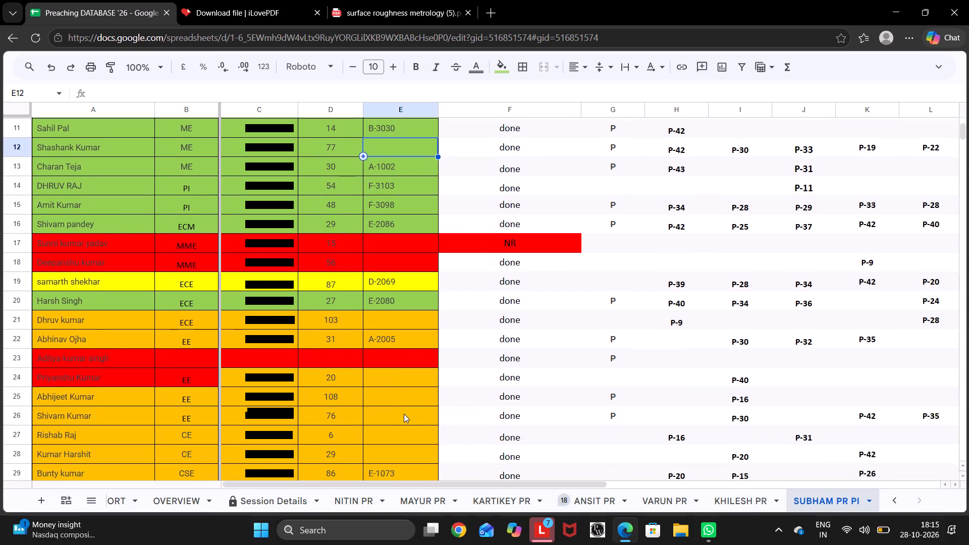
scroll(404, 414, down, 1)
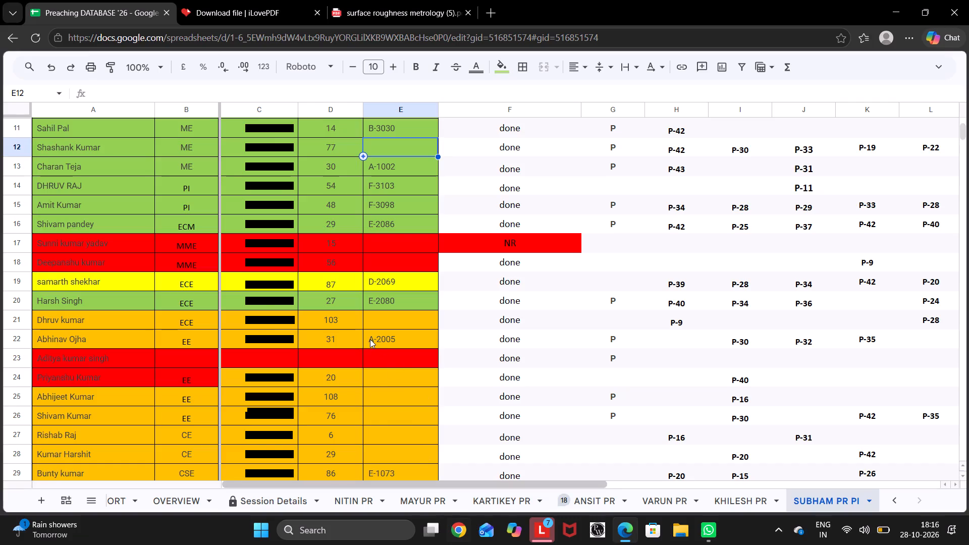
Enter A-2029 as the room number of the EE student in row 26, cell E26.
click(372, 408)
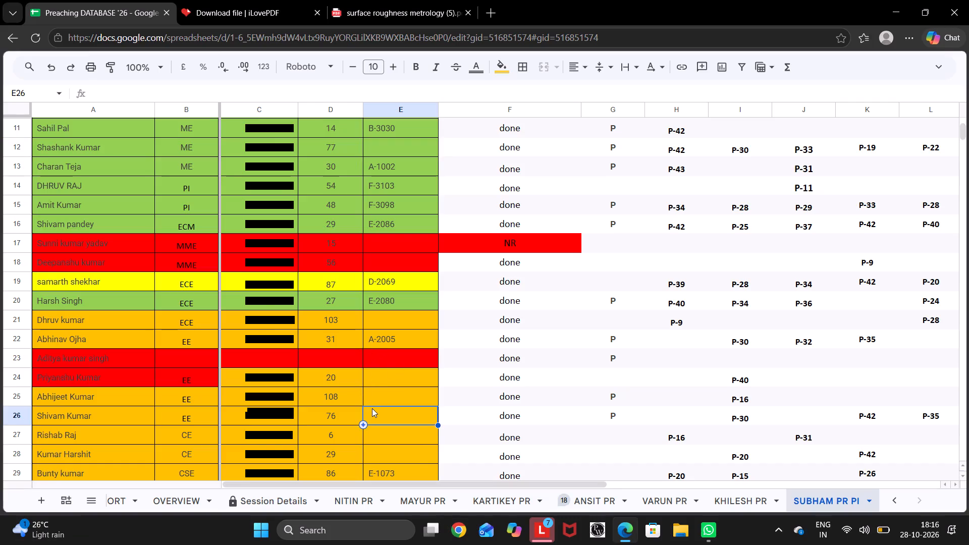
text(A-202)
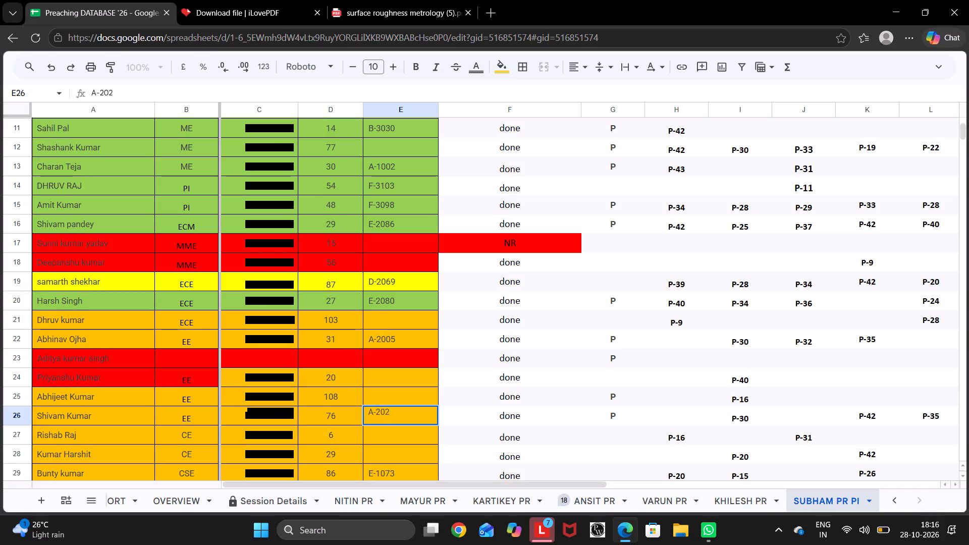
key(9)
scroll(412, 414, down, 2)
click(448, 402)
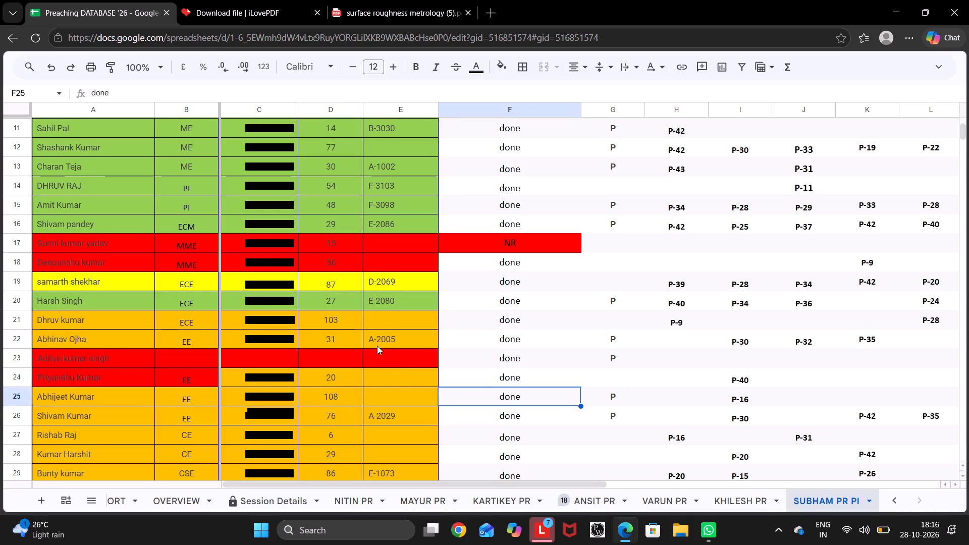
Enter F-3092 as the room number of the PI student in row 33, cell E33.
click(375, 321)
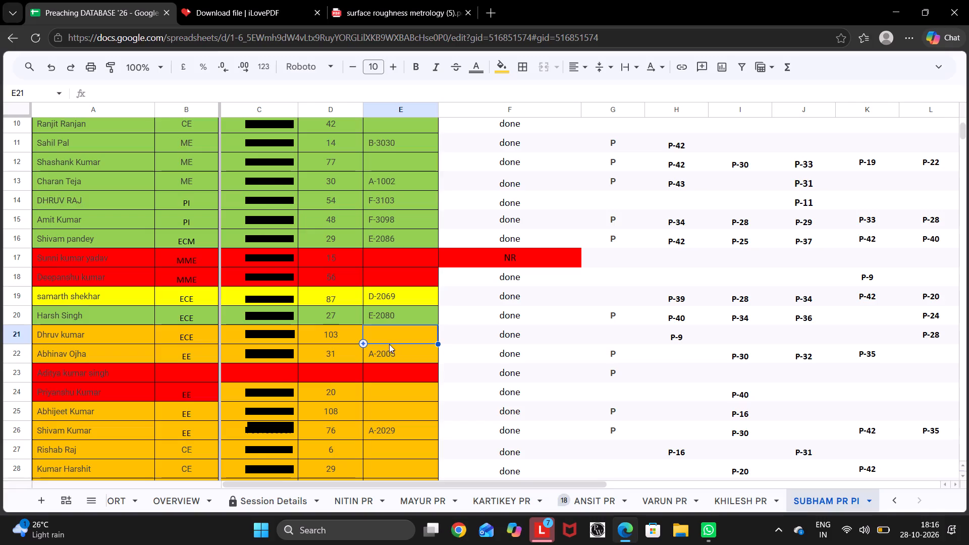
scroll(387, 350, down, 1)
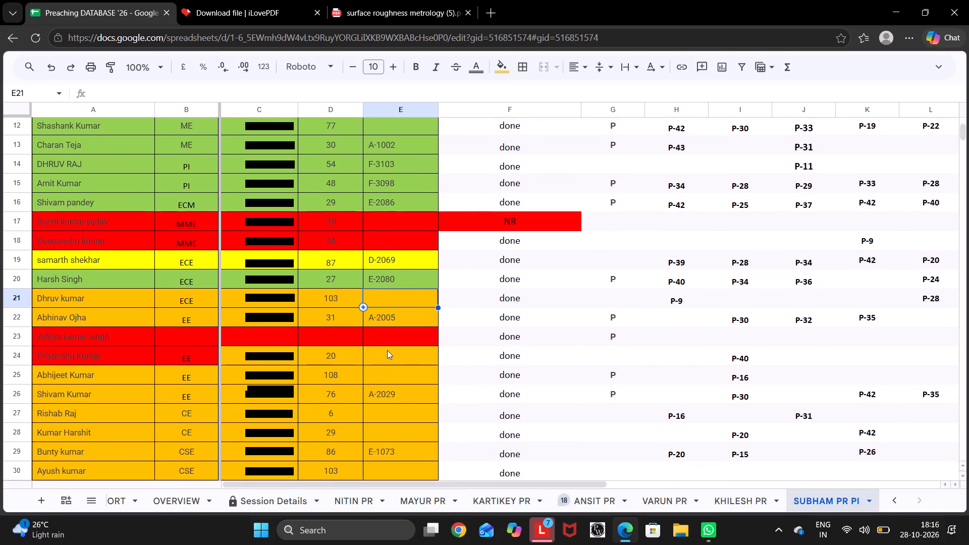
scroll(387, 350, down, 1)
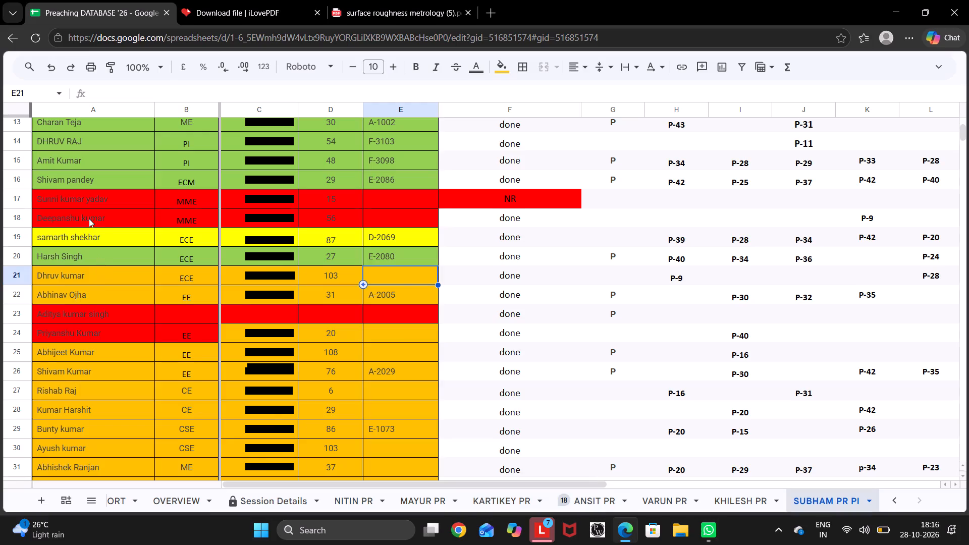
scroll(86, 229, up, 1)
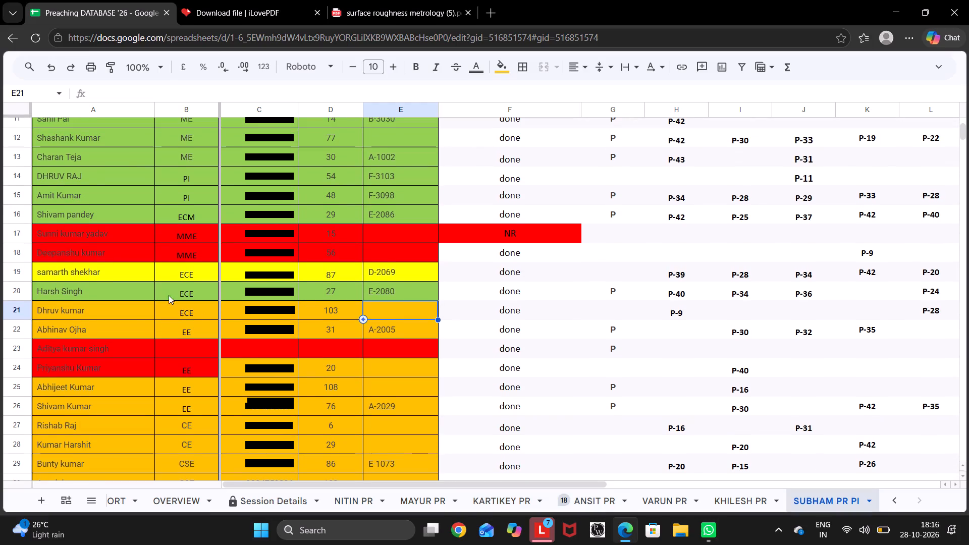
scroll(153, 287, down, 1)
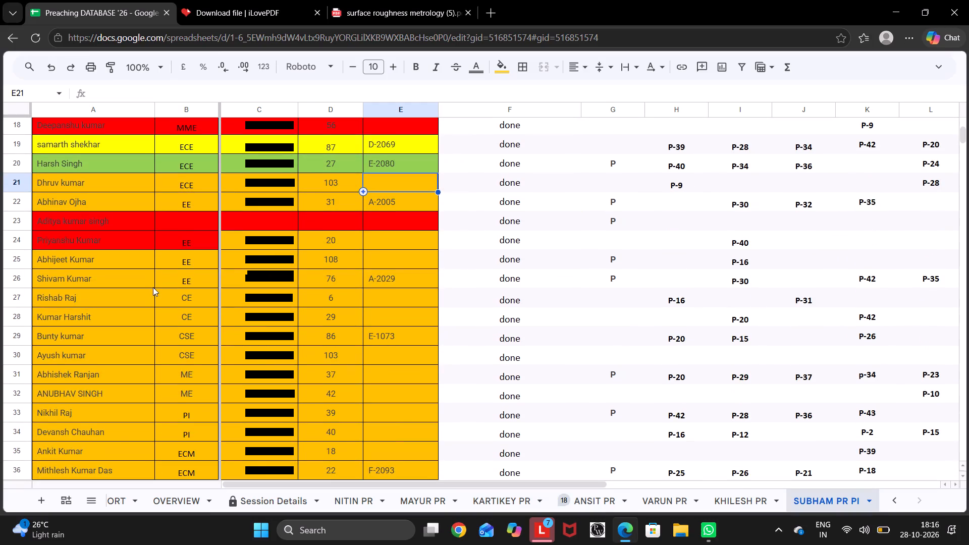
click(397, 410)
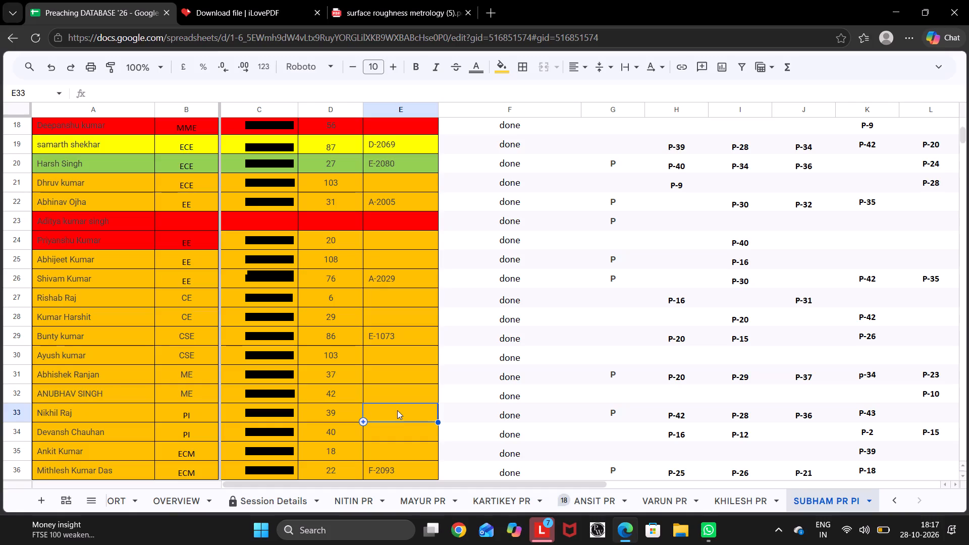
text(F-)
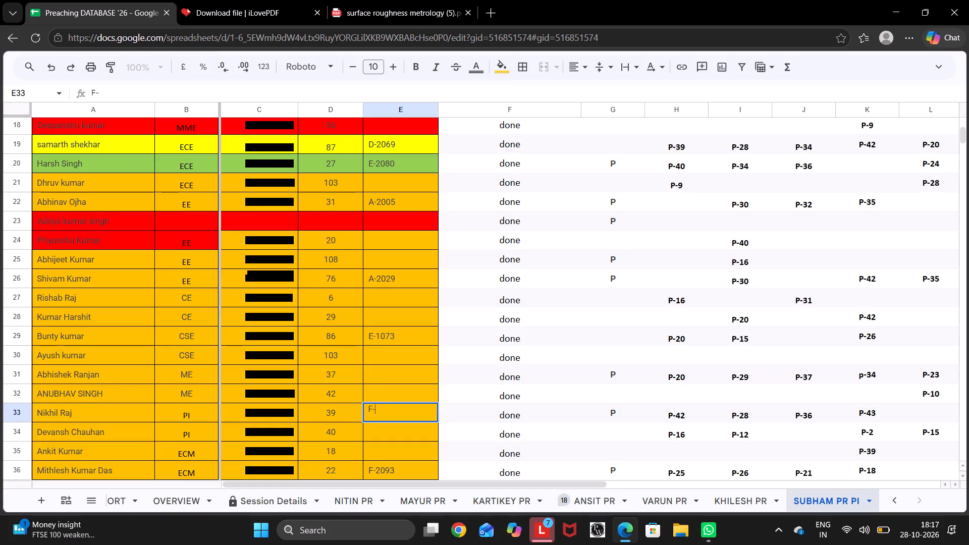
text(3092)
scroll(388, 419, down, 2)
scroll(402, 352, down, 1)
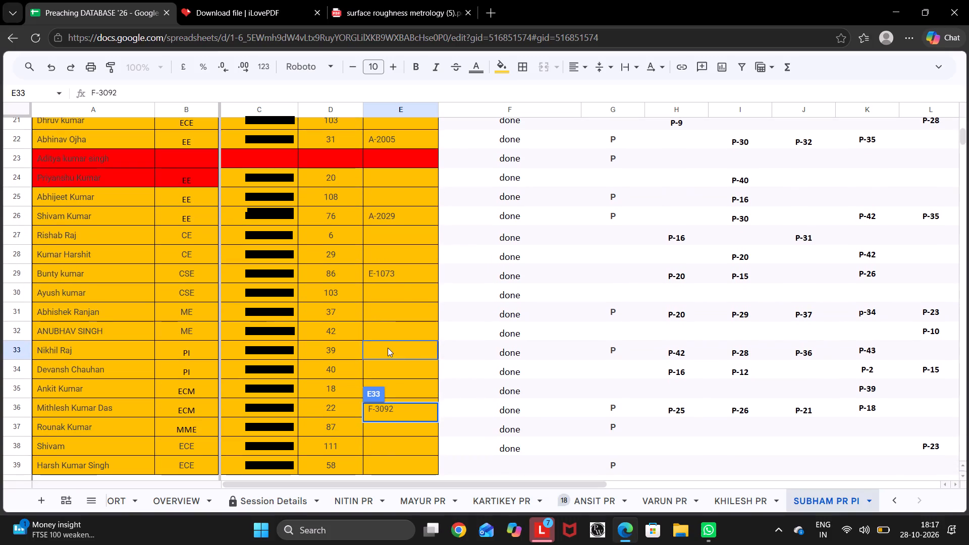
click(388, 348)
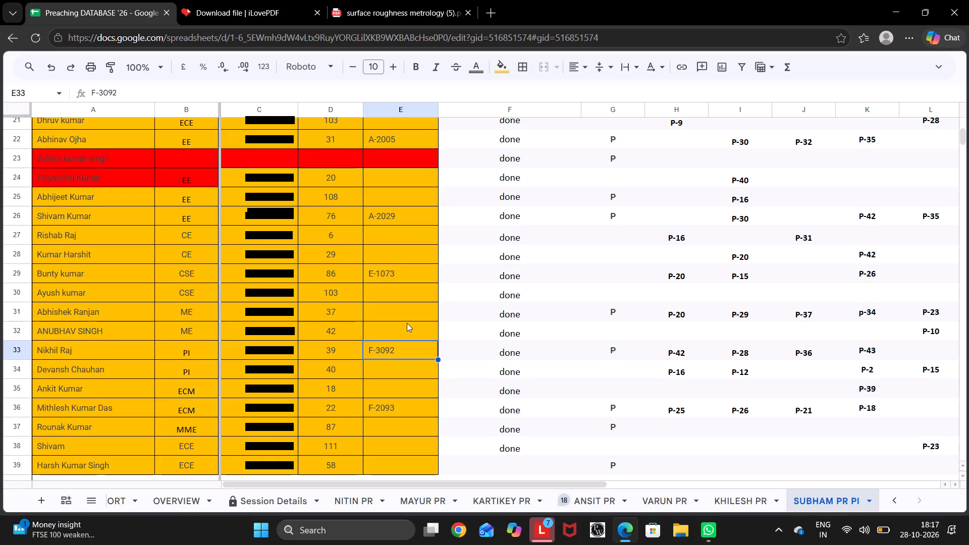
Examine the room number column from row 34 up to row 3 for remaining blank cells.
scroll(407, 323, up, 3)
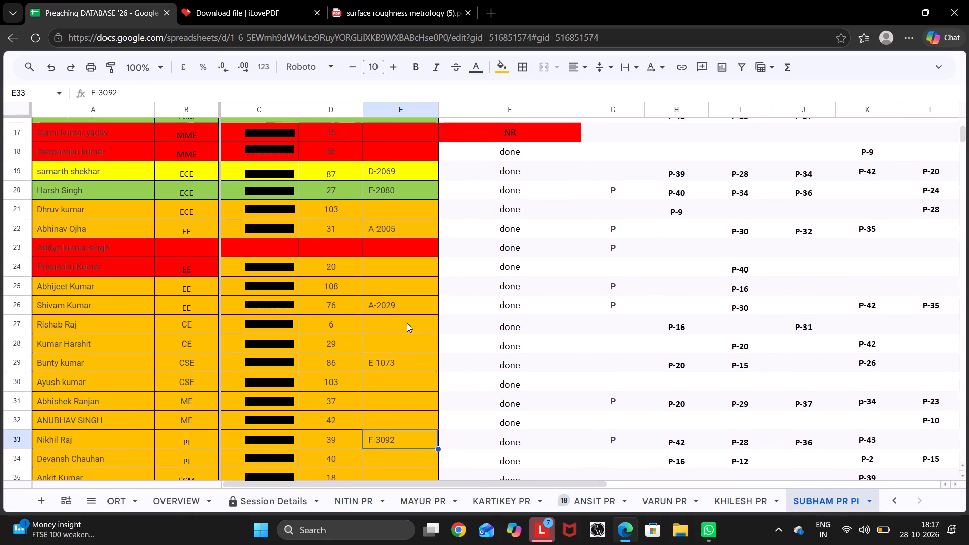
scroll(407, 323, up, 1)
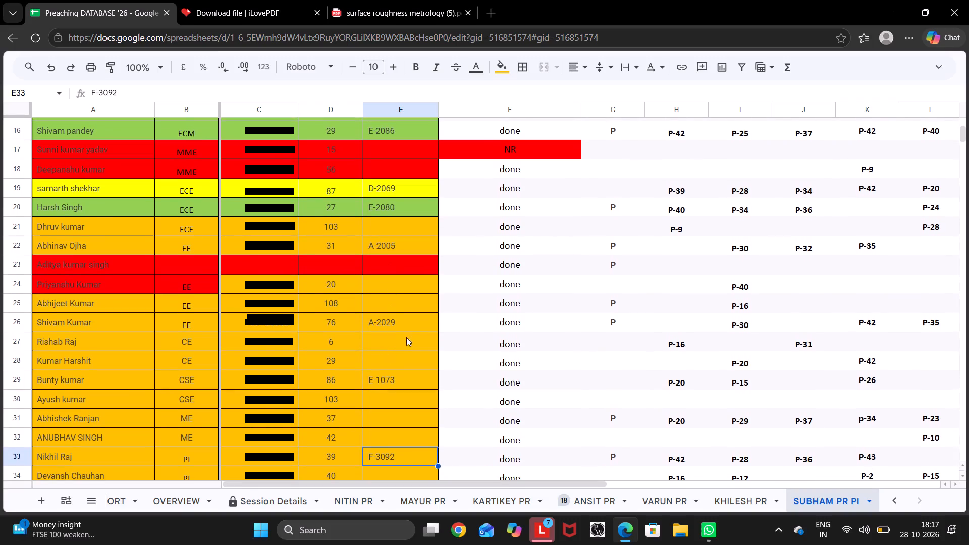
scroll(409, 323, up, 1)
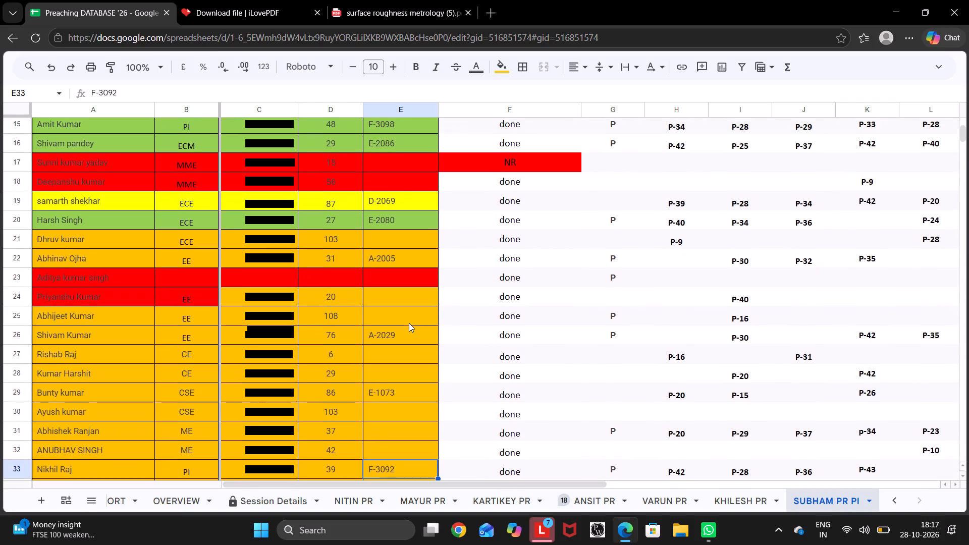
scroll(409, 323, up, 1)
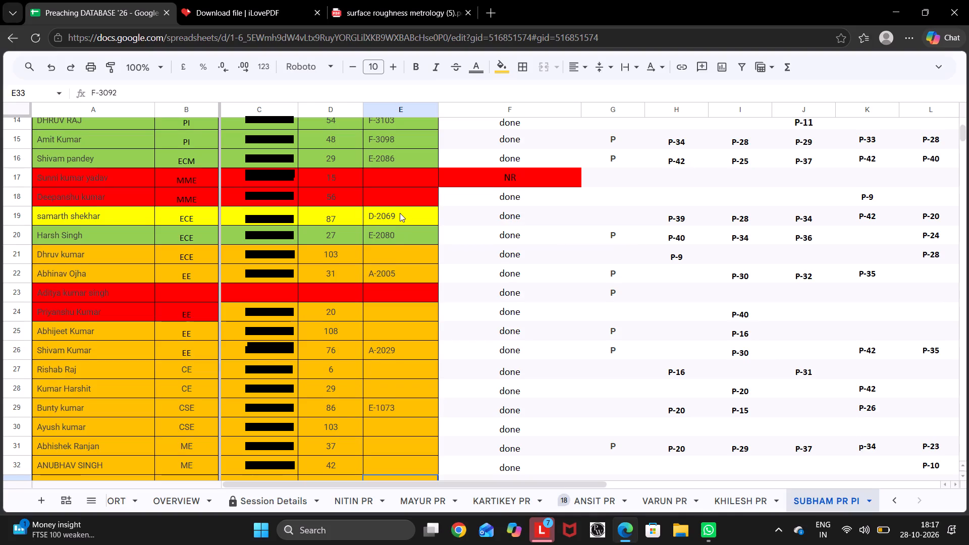
scroll(400, 213, up, 2)
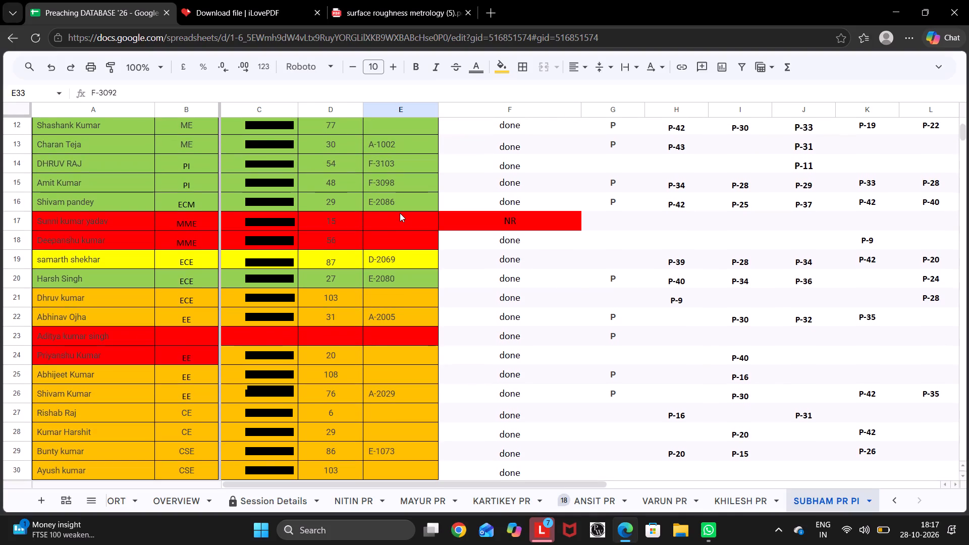
scroll(413, 167, up, 1)
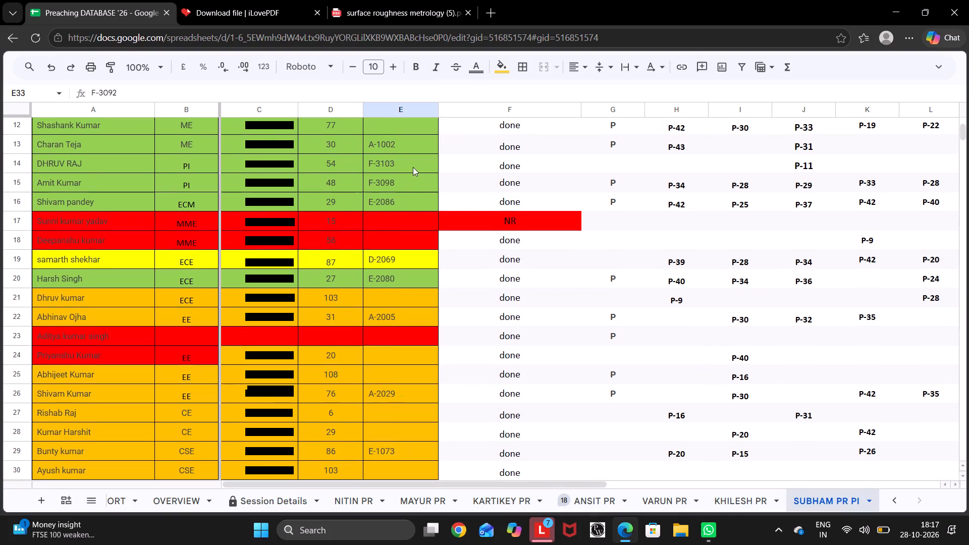
scroll(413, 167, up, 2)
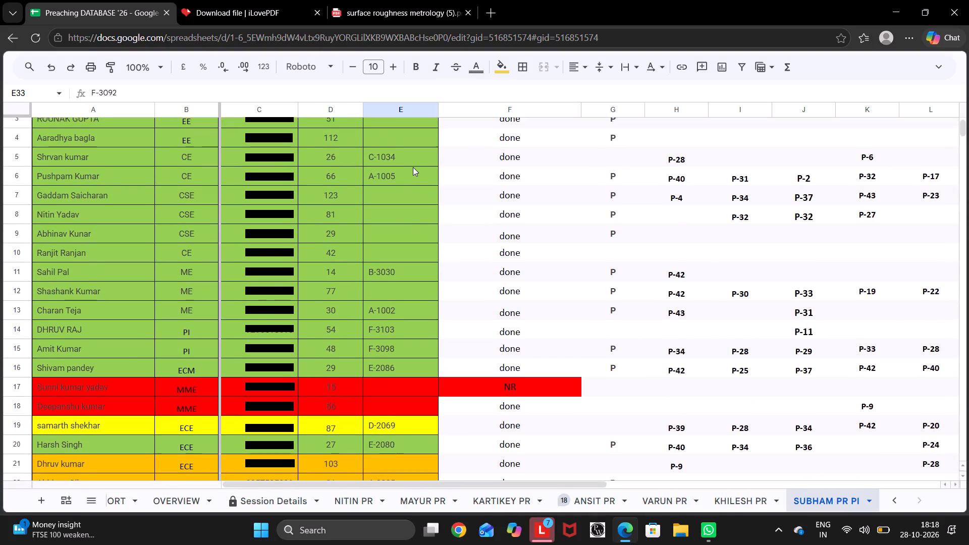
scroll(413, 167, down, 1)
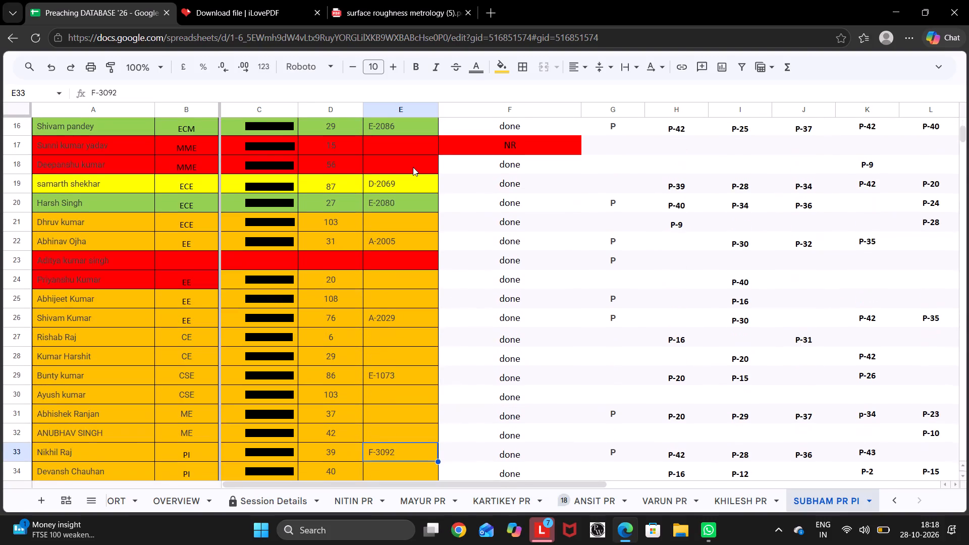
scroll(413, 167, down, 1)
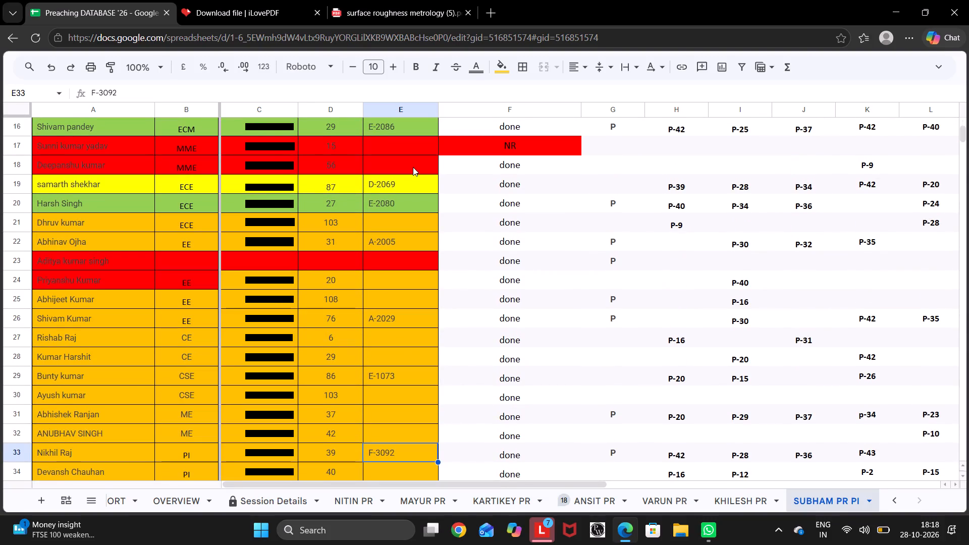
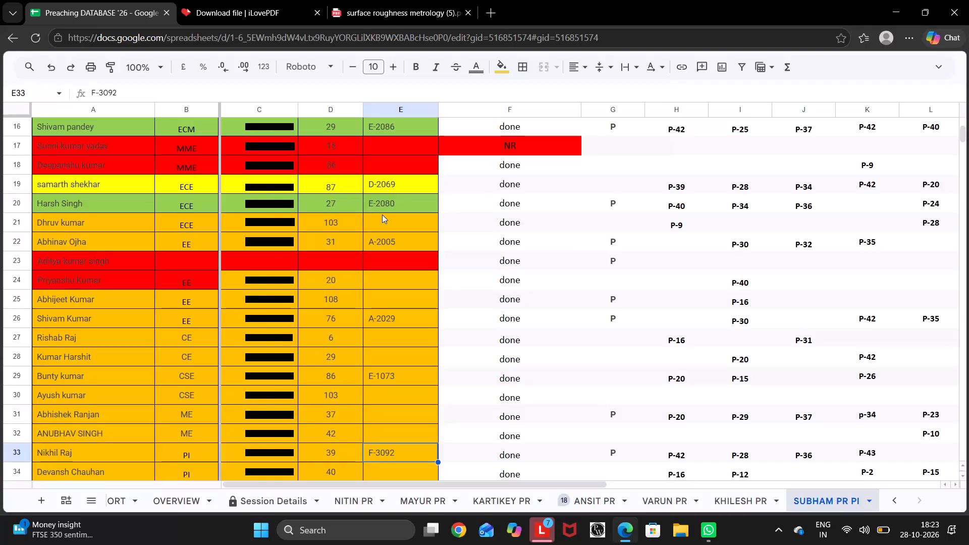
Examine the green, red, yellow and orange student rows from row 2 to row 29 for room numbers still missing.
scroll(382, 214, up, 8)
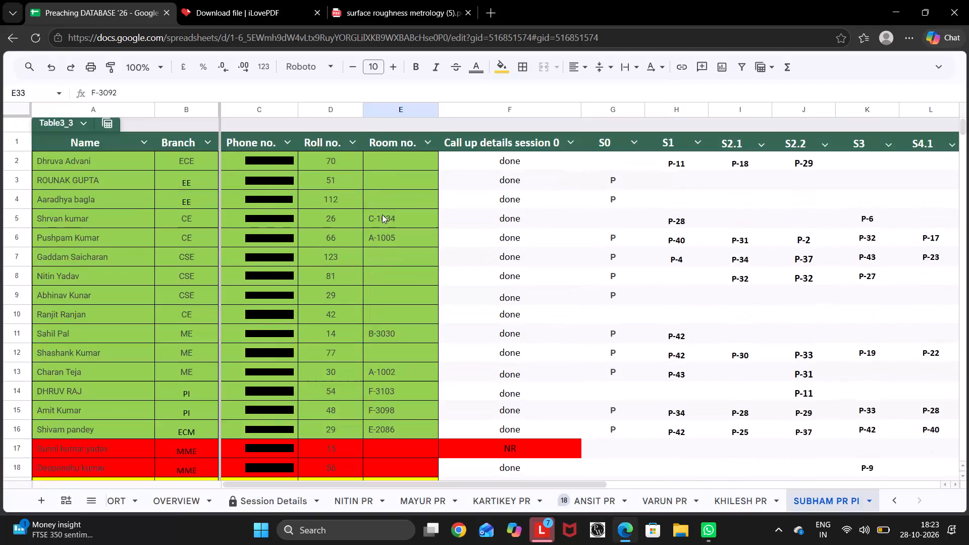
scroll(382, 214, down, 3)
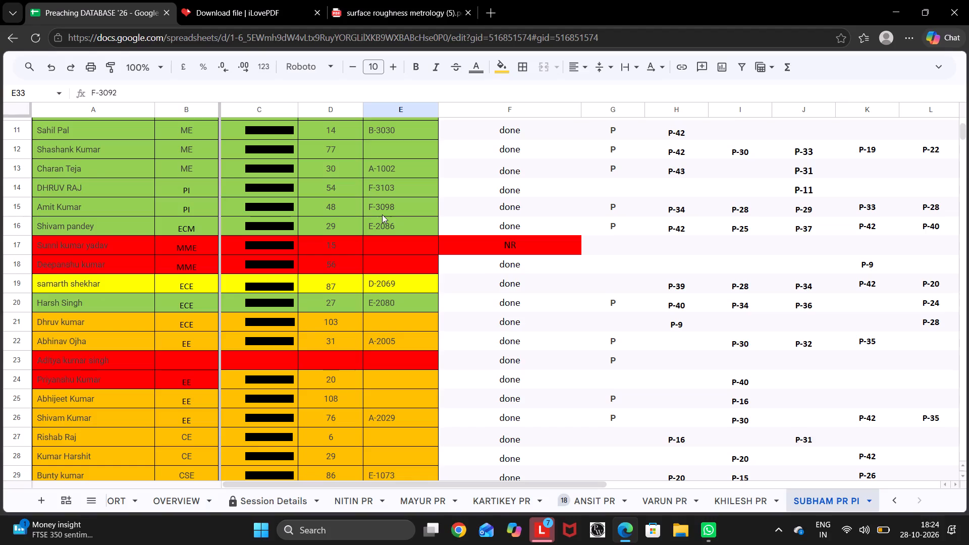
scroll(382, 214, up, 2)
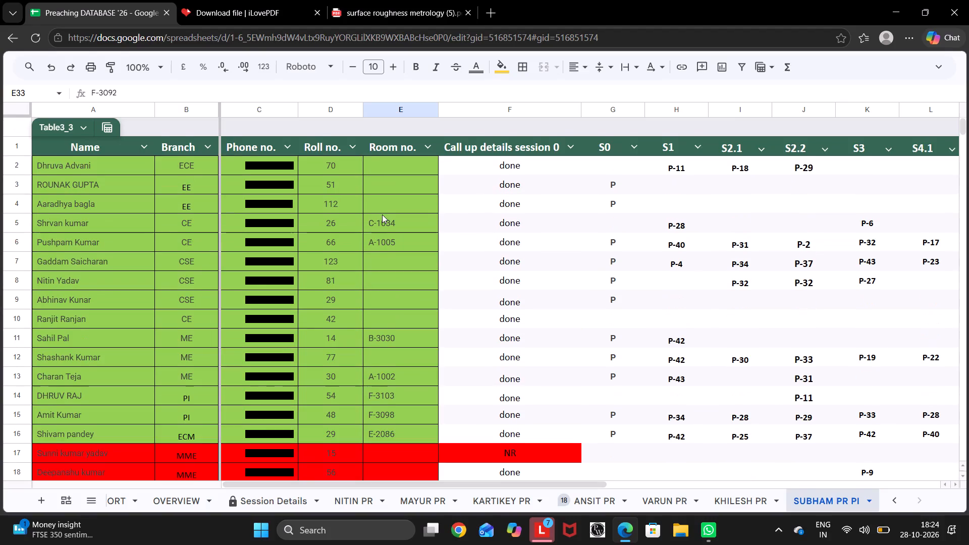
scroll(382, 214, up, 1)
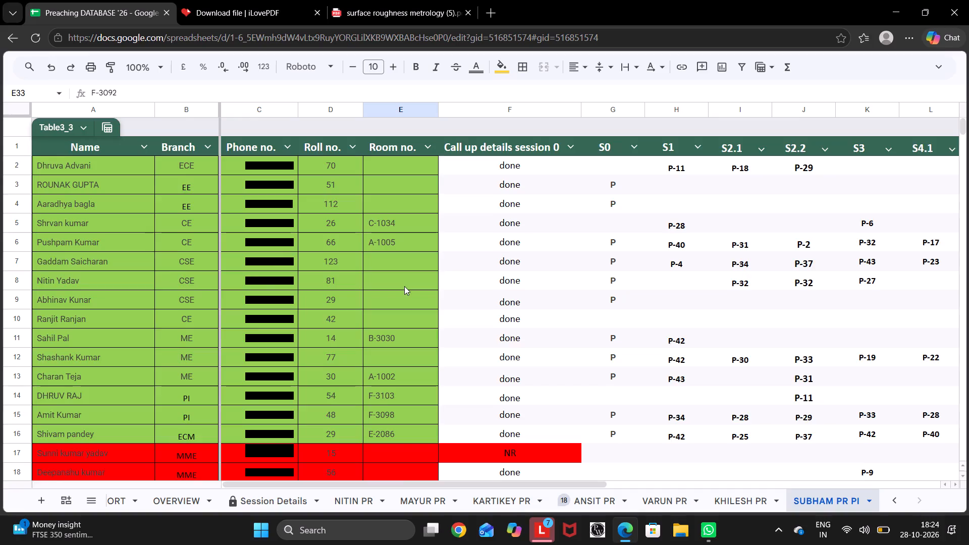
scroll(404, 286, down, 2)
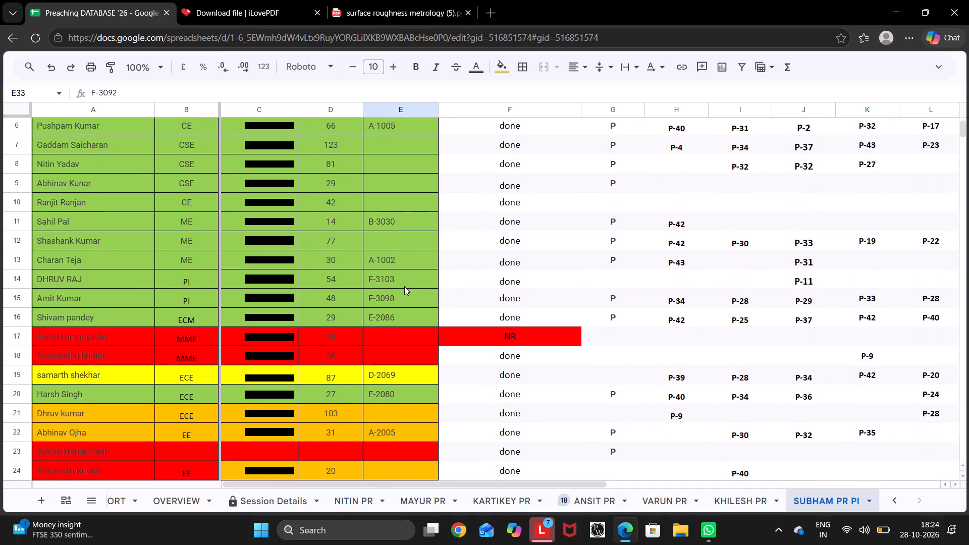
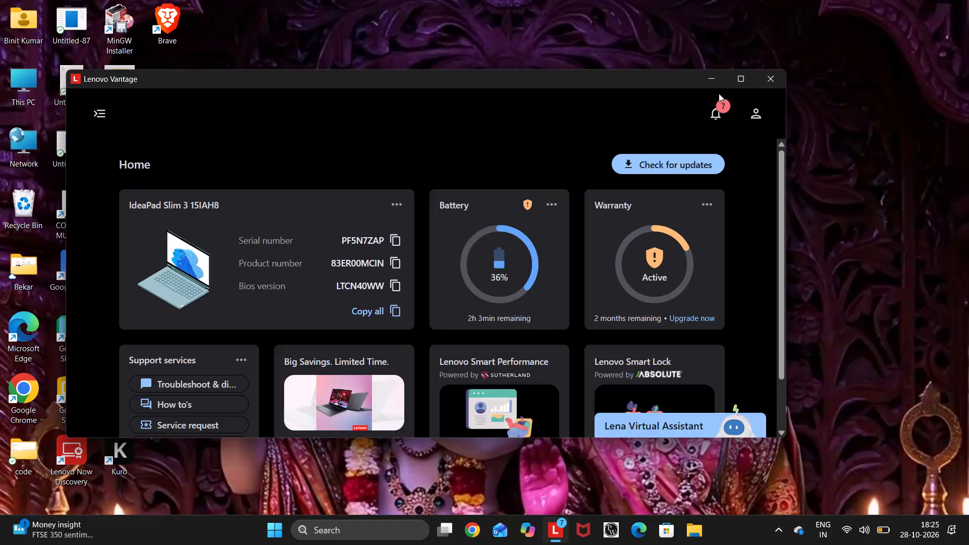
Close the Lenovo Vantage window to return to the empty desktop.
click(763, 84)
double_click(763, 84)
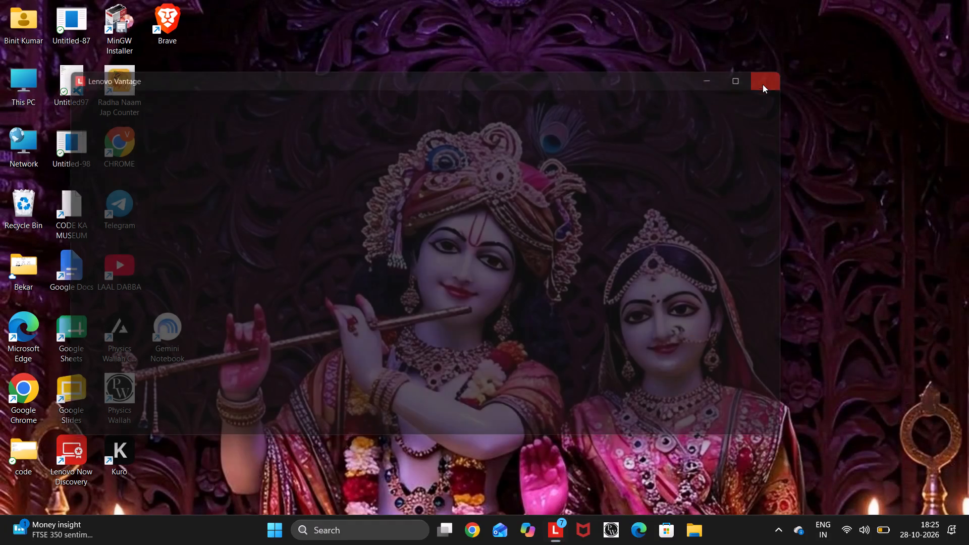
drag(763, 84, 625, 263)
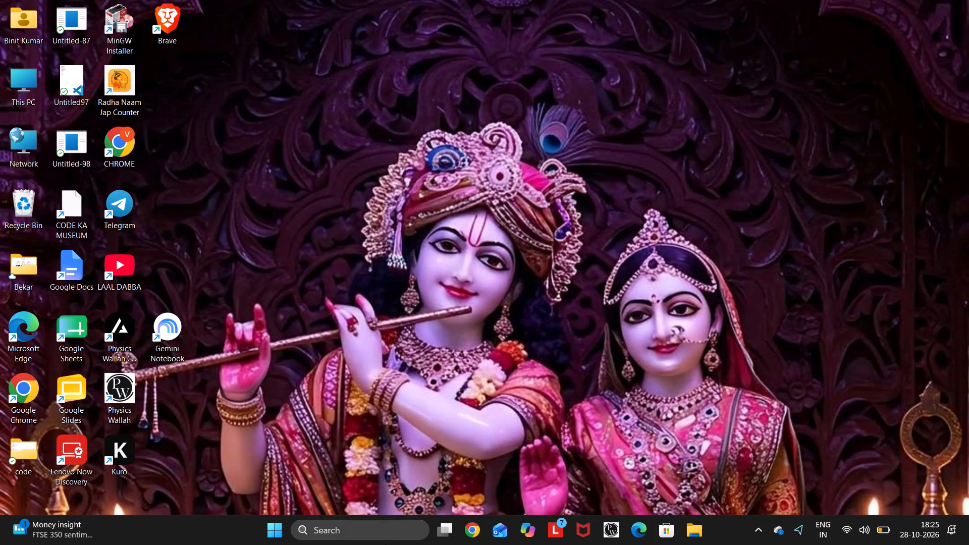
Bring up the Windows power options to shut down the computer.
click(274, 543)
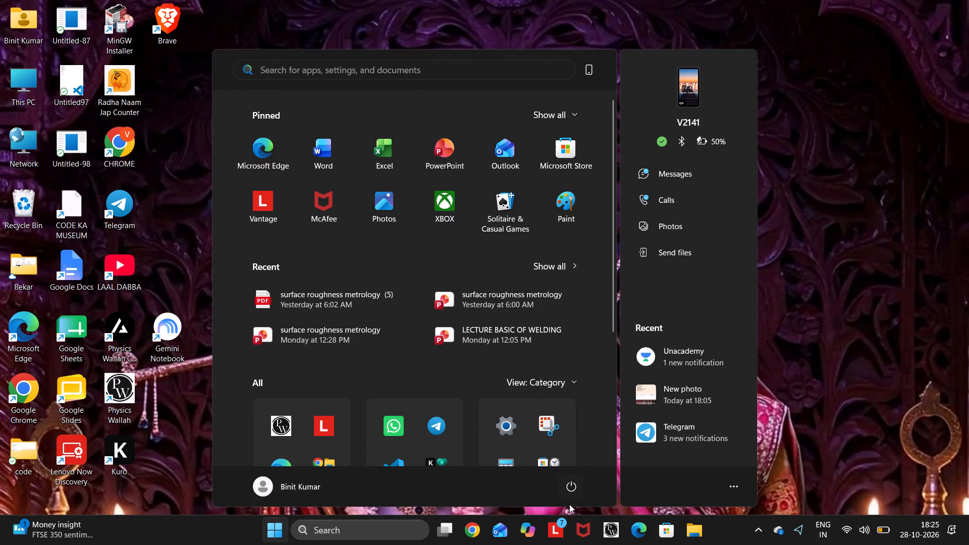
click(568, 486)
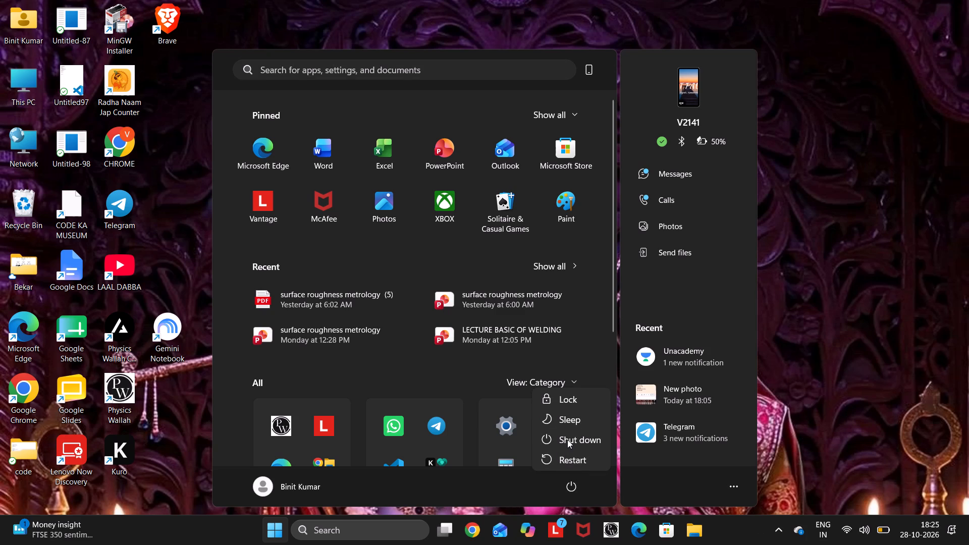